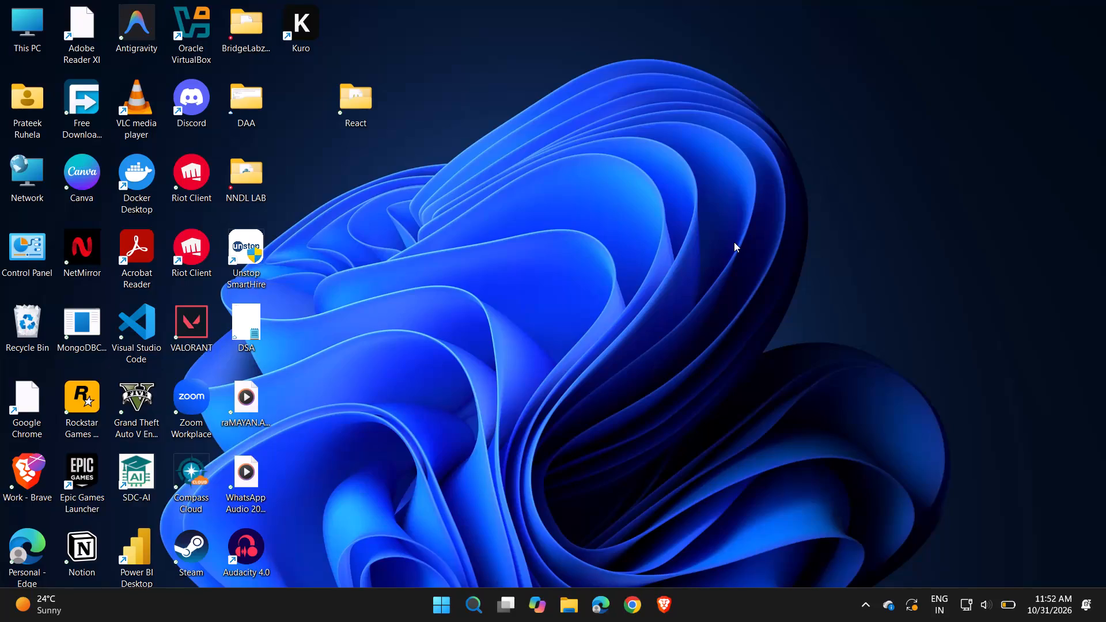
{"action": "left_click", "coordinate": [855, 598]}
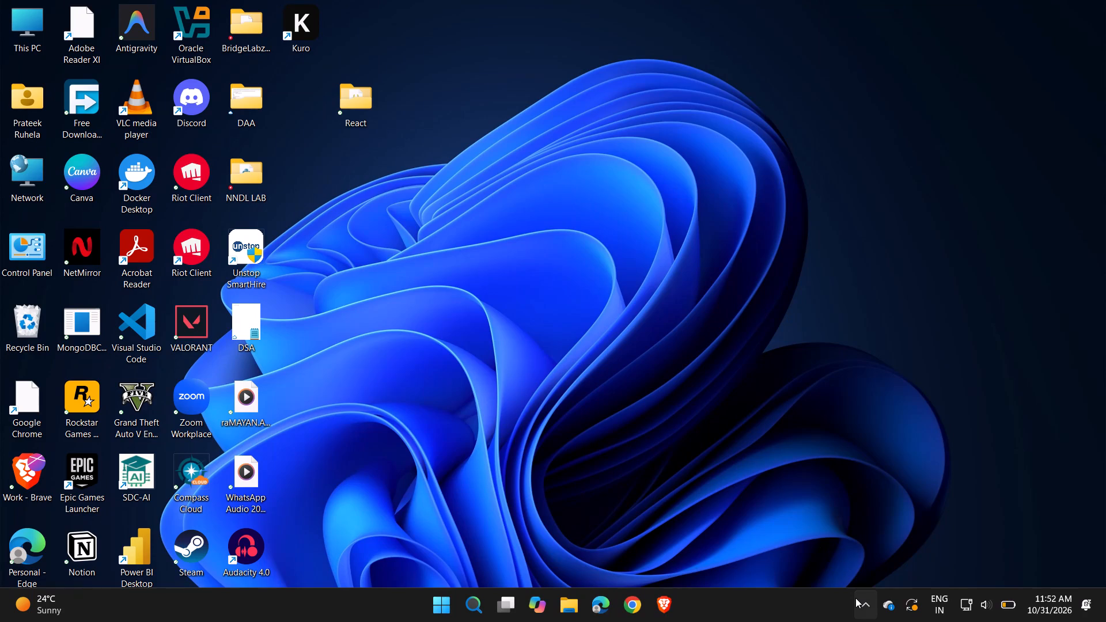
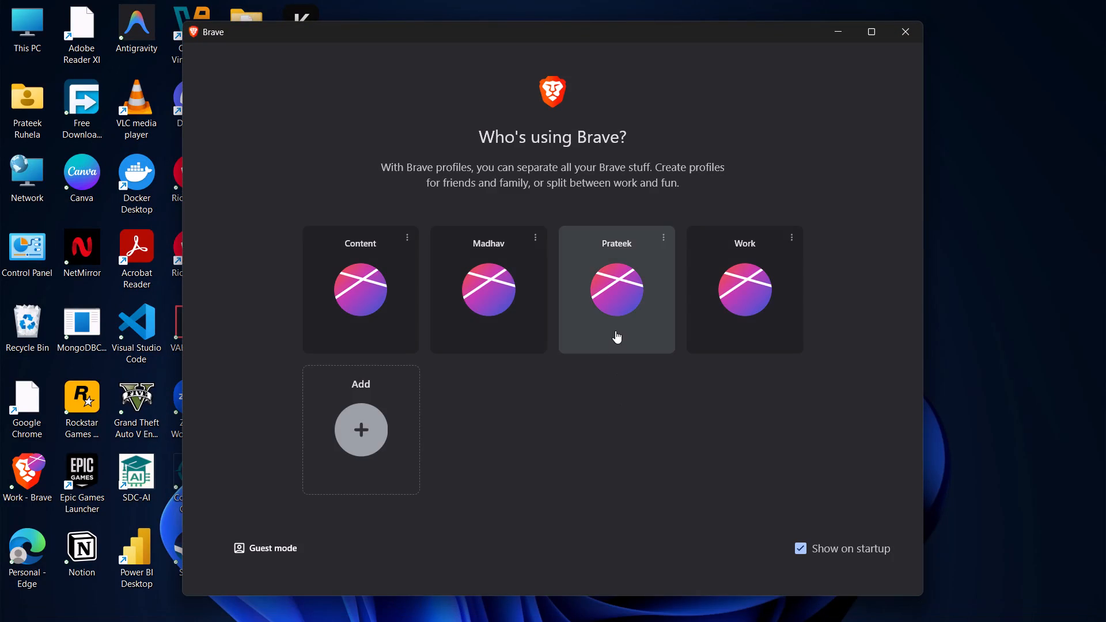
Open the browser with the Prateek profile.
{"action": "left_click", "coordinate": [615, 331]}
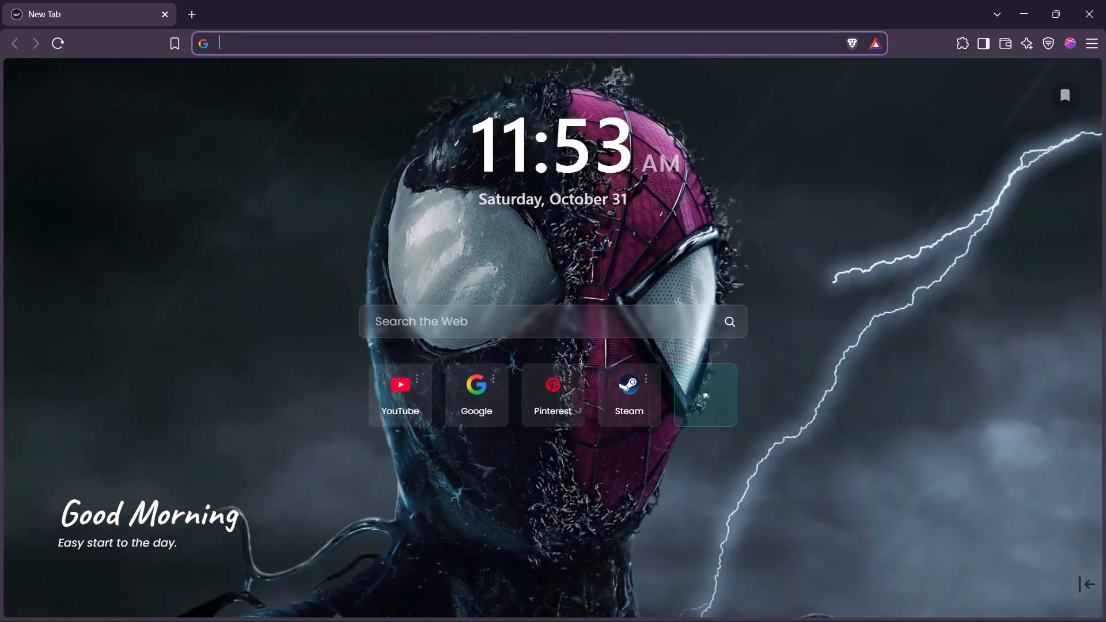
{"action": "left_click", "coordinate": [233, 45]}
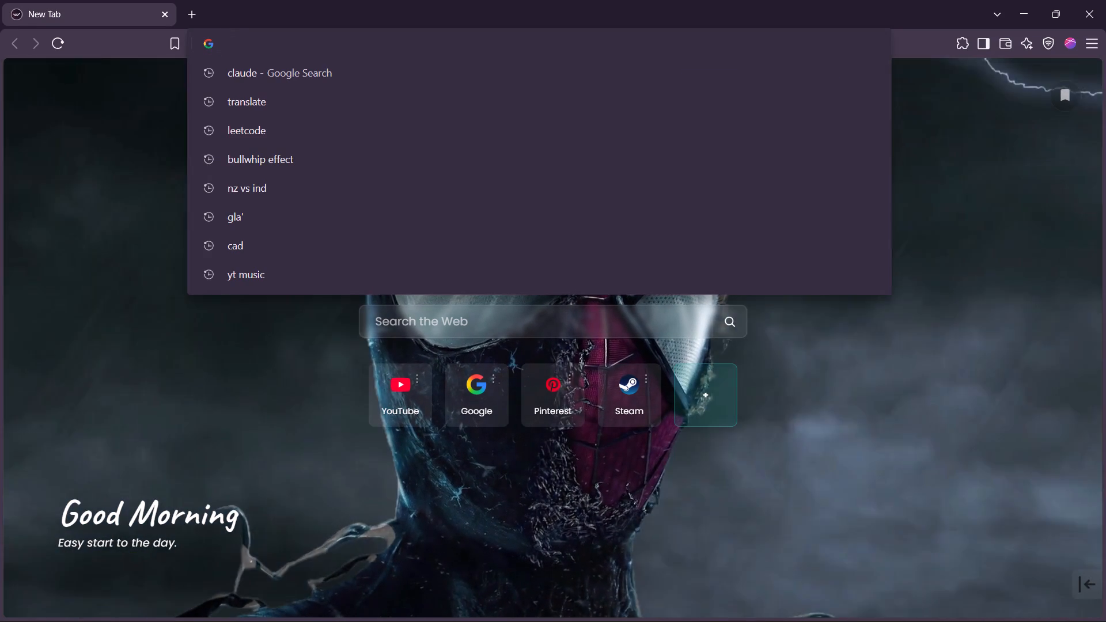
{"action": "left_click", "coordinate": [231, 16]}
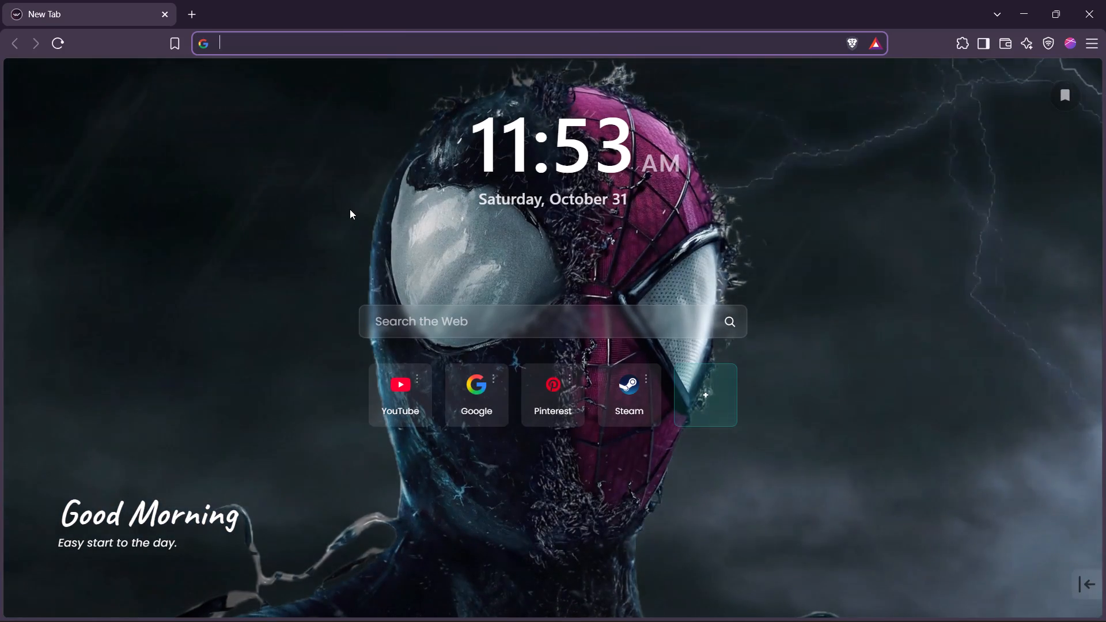
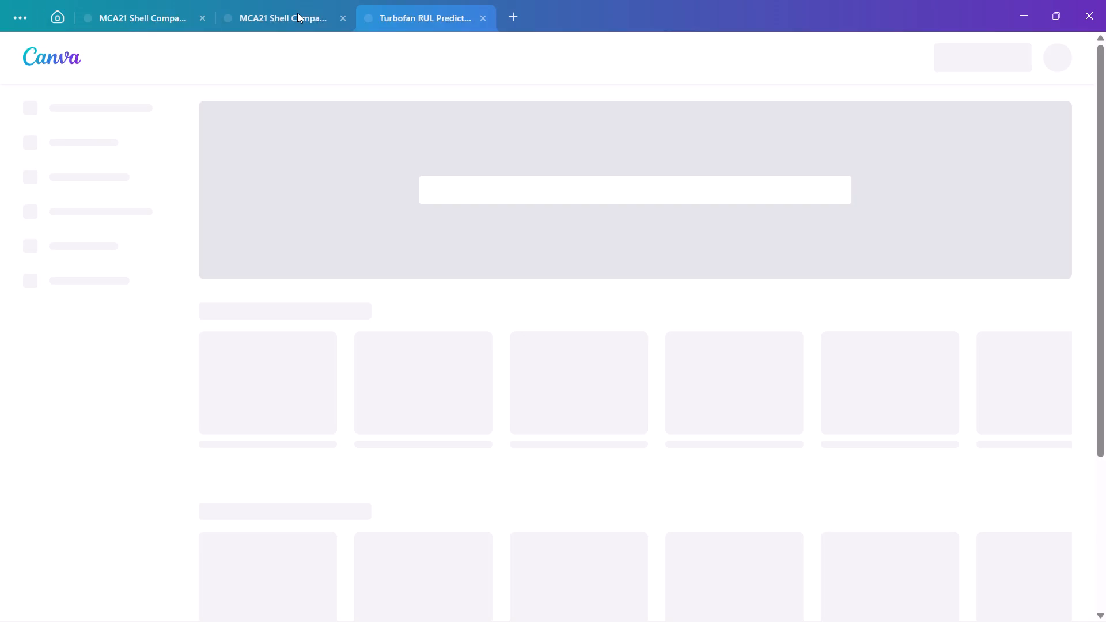
{"action": "left_click", "coordinate": [512, 12]}
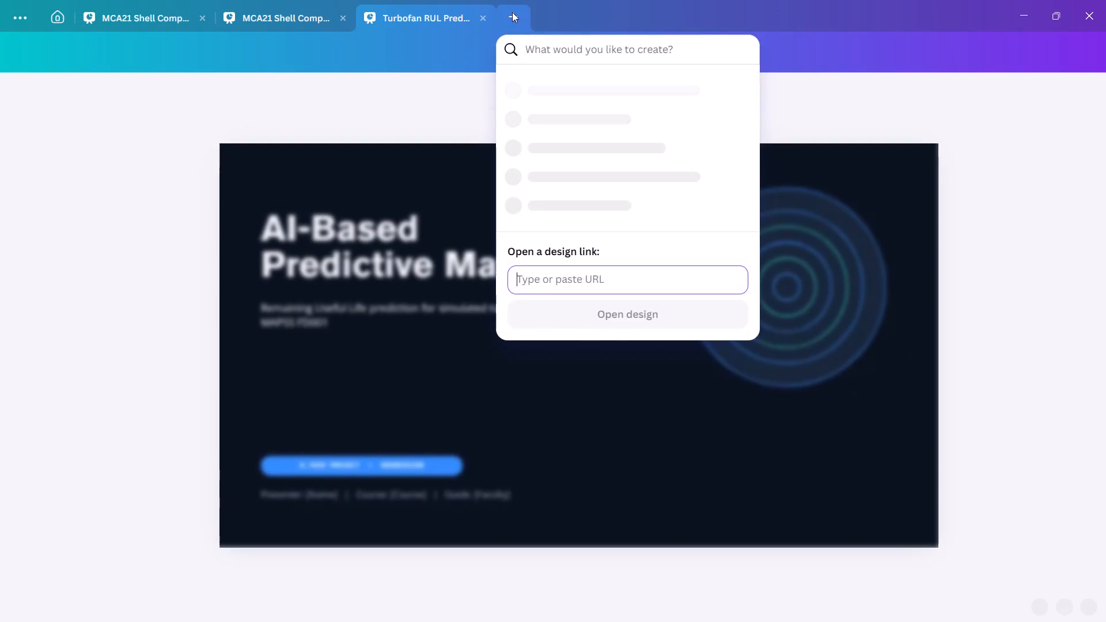
{"action": "key", "text": "ctrl+v"}
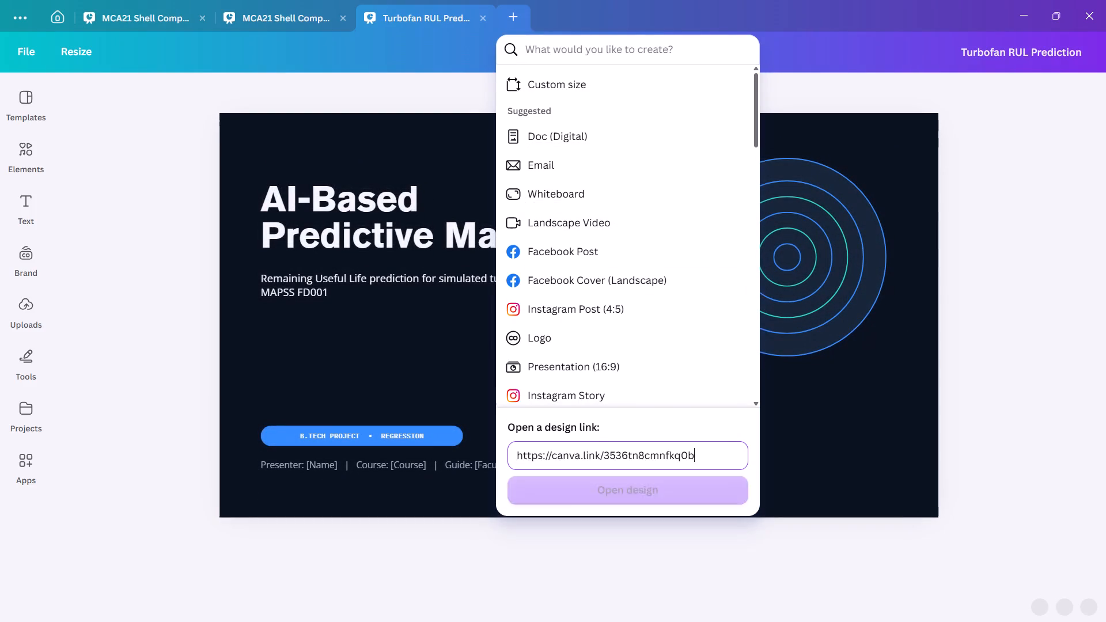
{"action": "key", "text": "Return"}
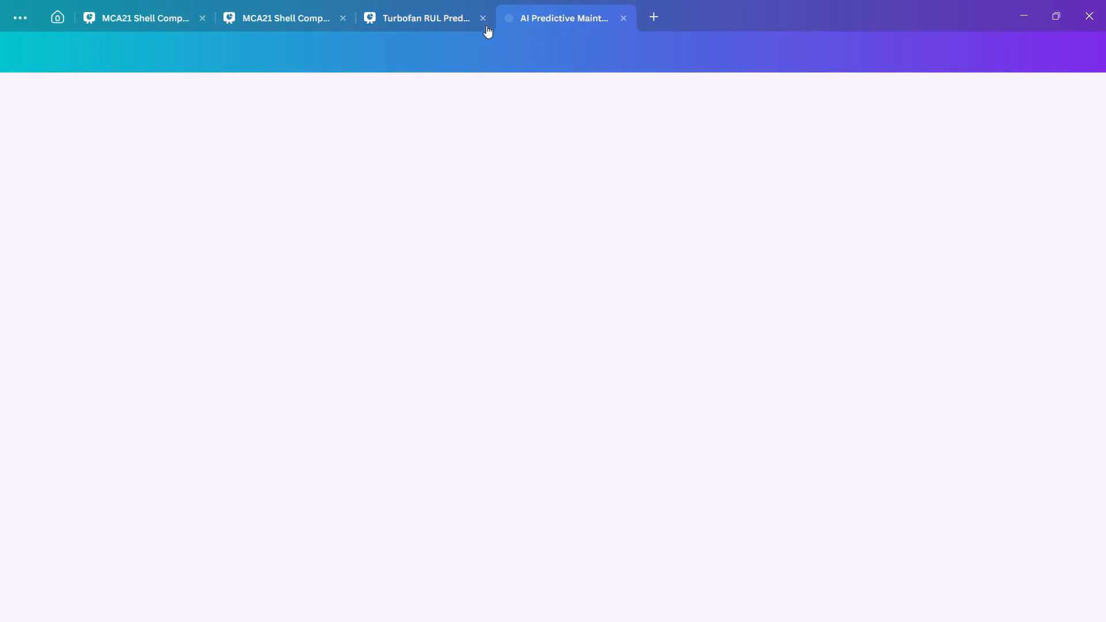
Close the older Turbofan RUL Prediction design, keeping the AI Predictive Maintenance presentation open.
{"action": "left_click", "coordinate": [482, 20]}
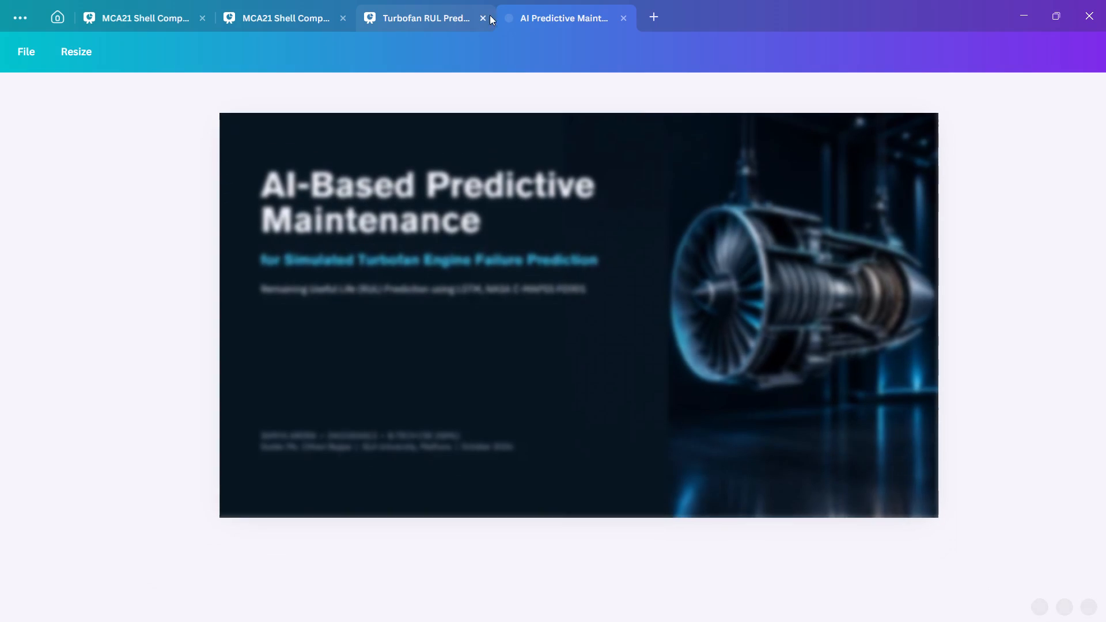
{"action": "left_click", "coordinate": [1085, 472]}
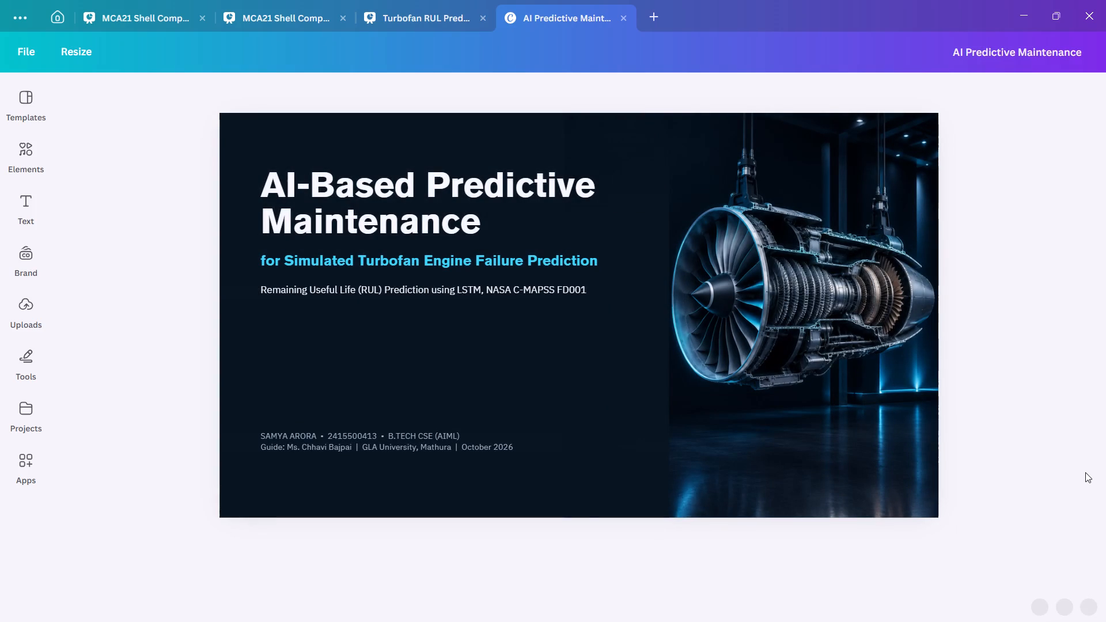
Review the slides from Agenda through Proposed methodology, then return to the Literature review slide.
{"action": "left_click", "coordinate": [1001, 381]}
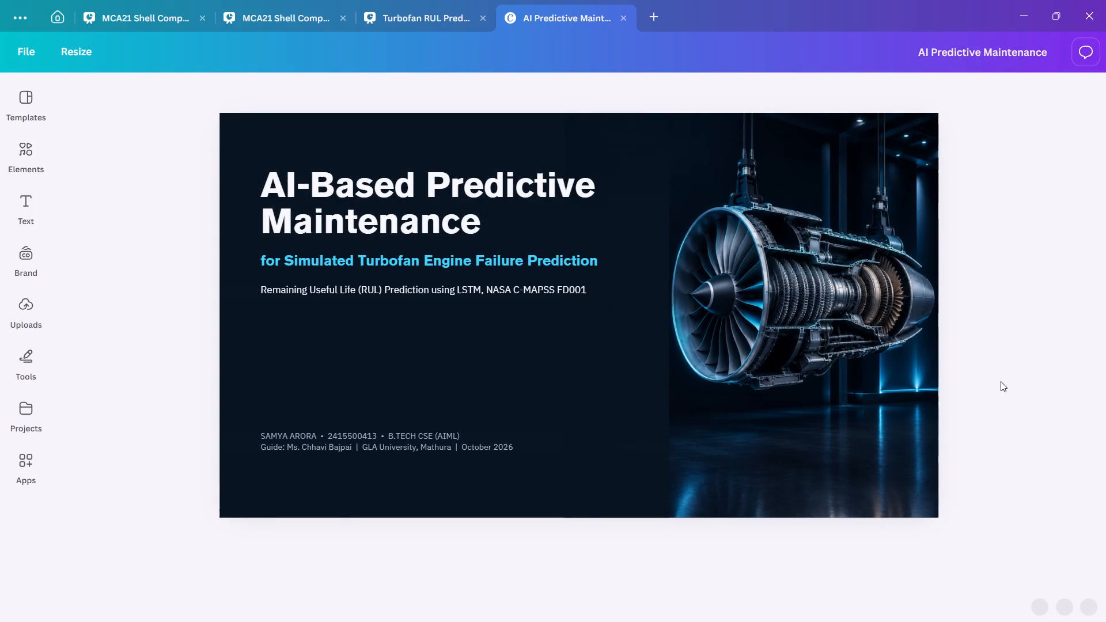
{"action": "key", "text": "Right"}
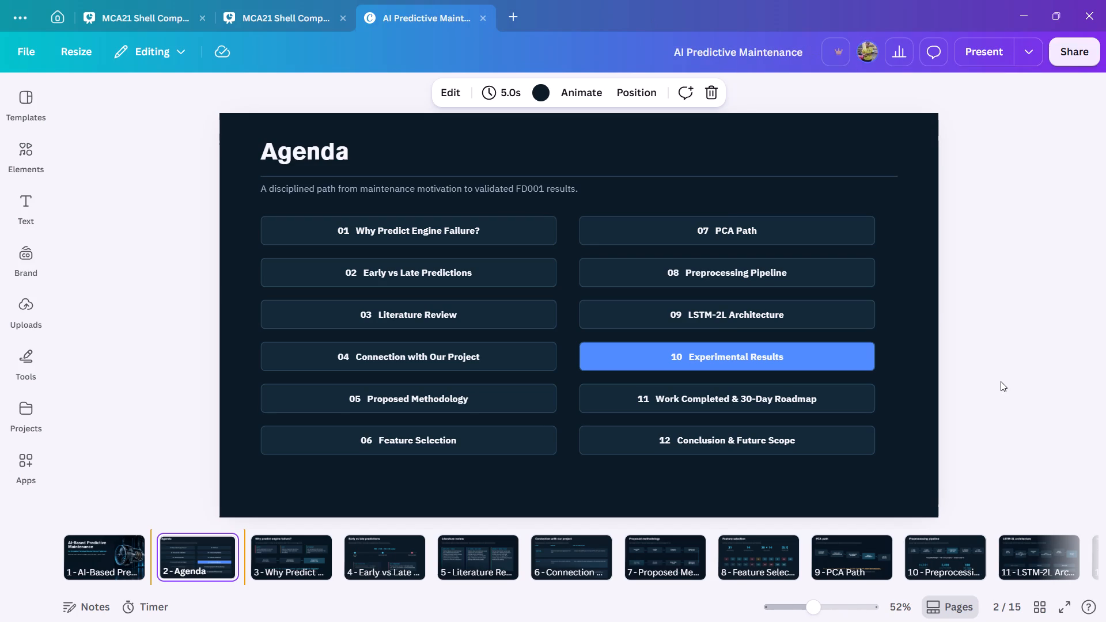
{"action": "key", "text": "Right"}
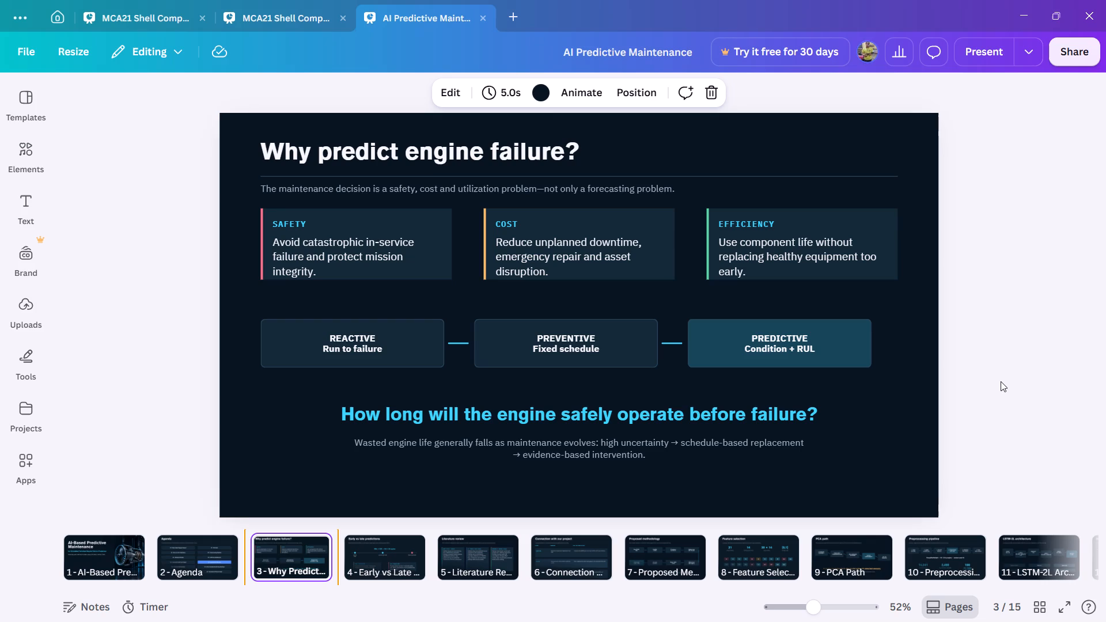
{"action": "key", "text": "Right"}
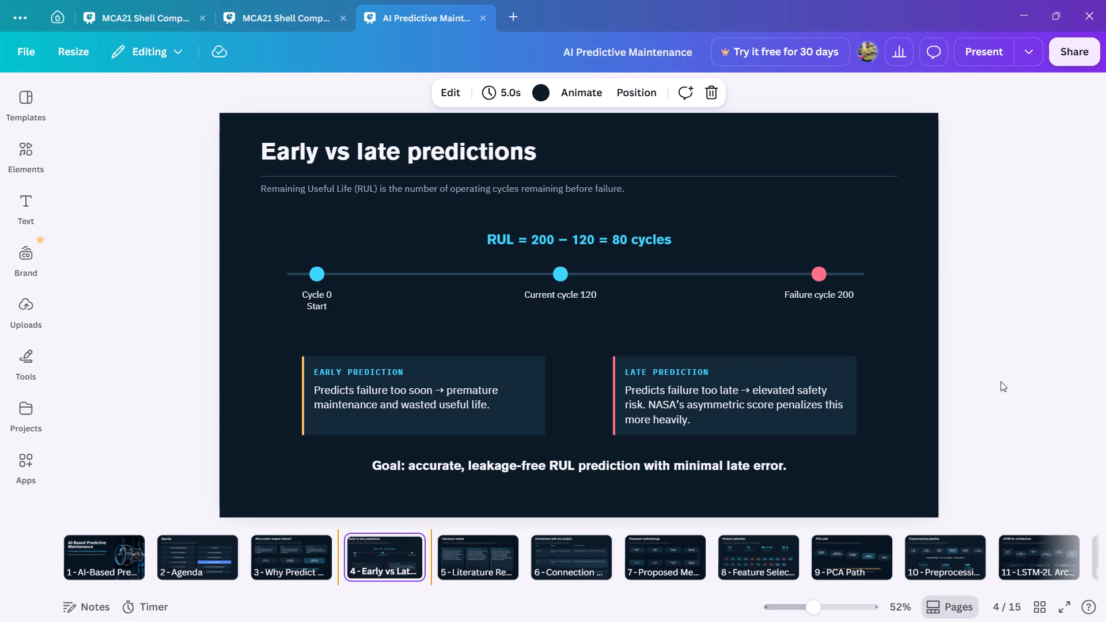
{"action": "key", "text": "Right"}
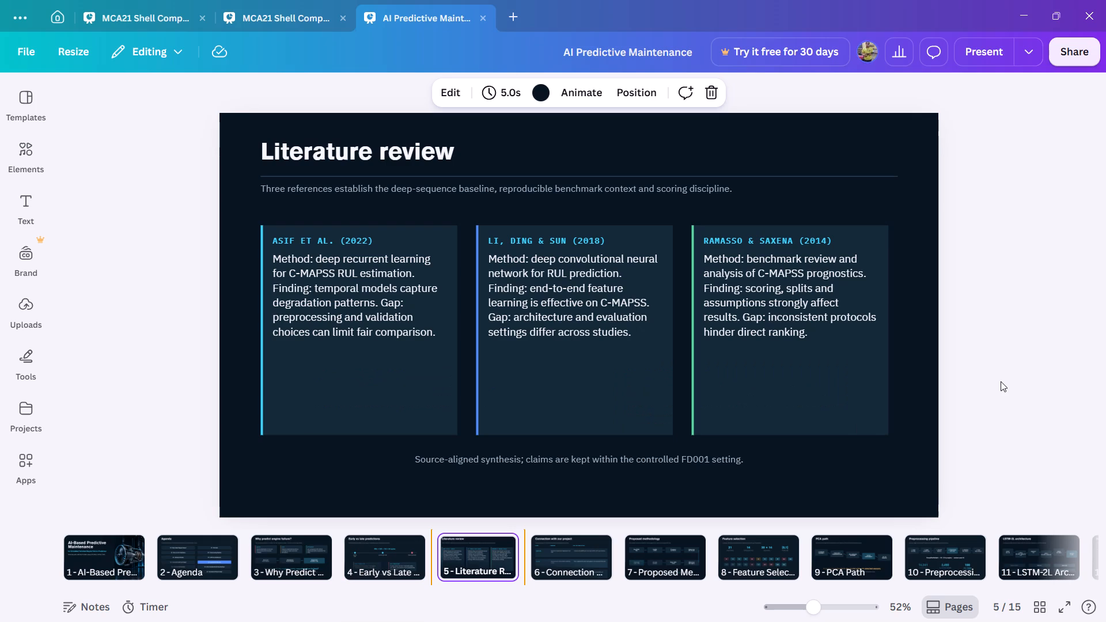
{"action": "key", "text": "Right"}
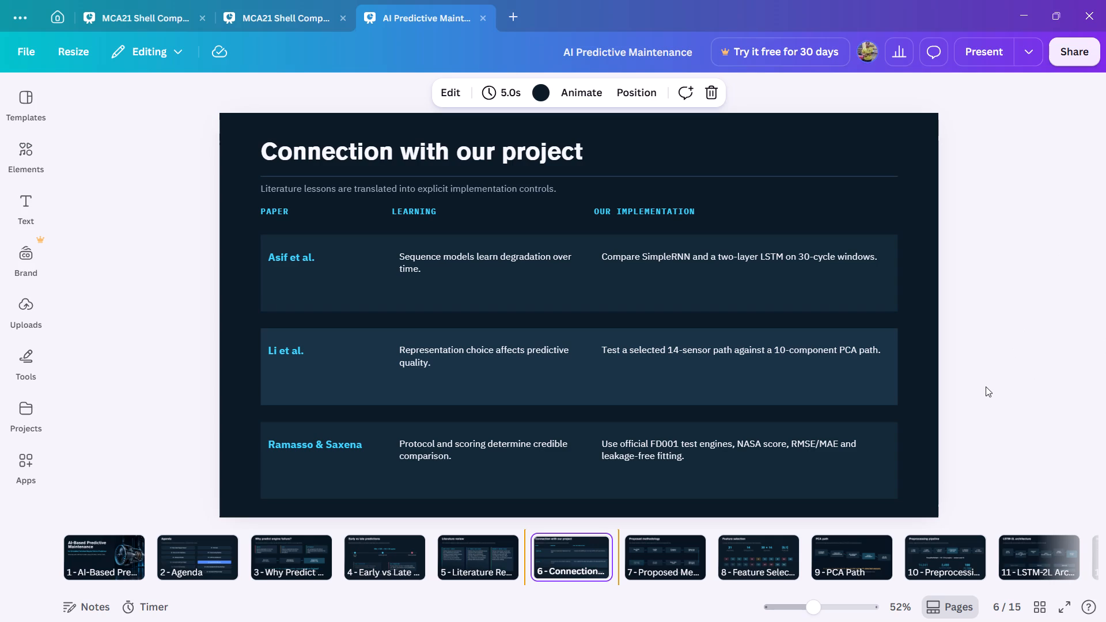
{"action": "key", "text": "Left"}
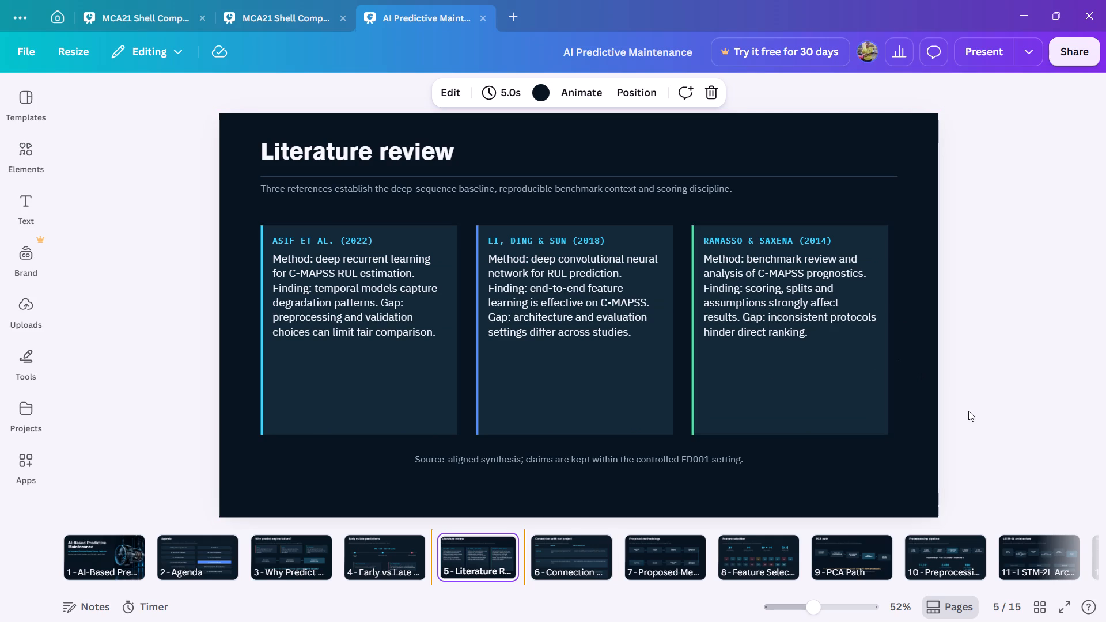
{"action": "key", "text": "Right"}
{"action": "key", "text": "Right"}
{"action": "key", "text": "Left"}
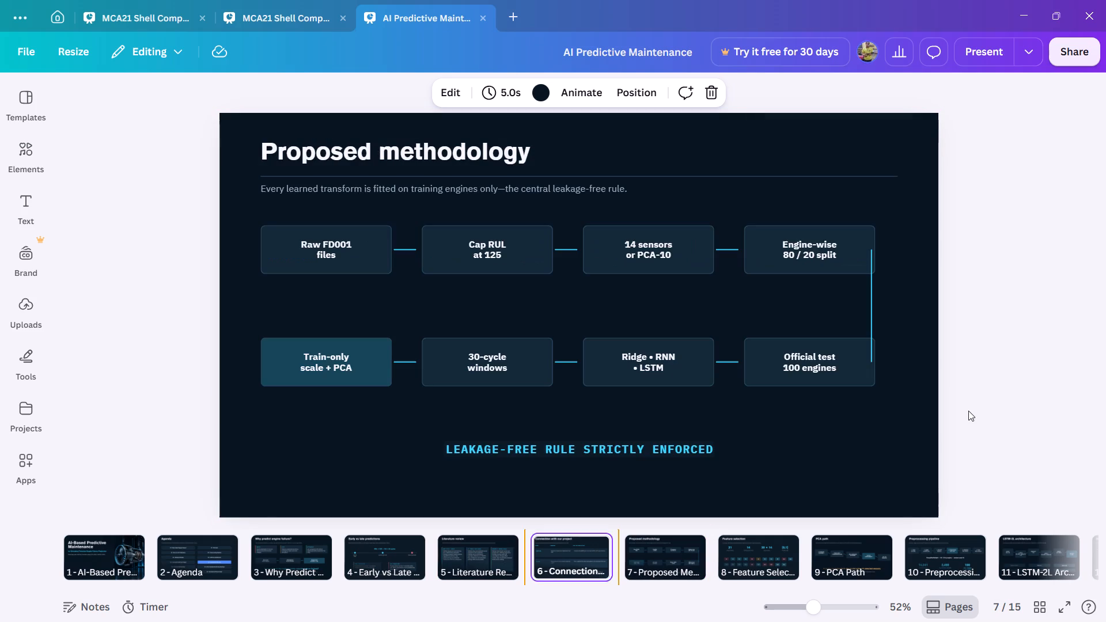
{"action": "key", "text": "Left"}
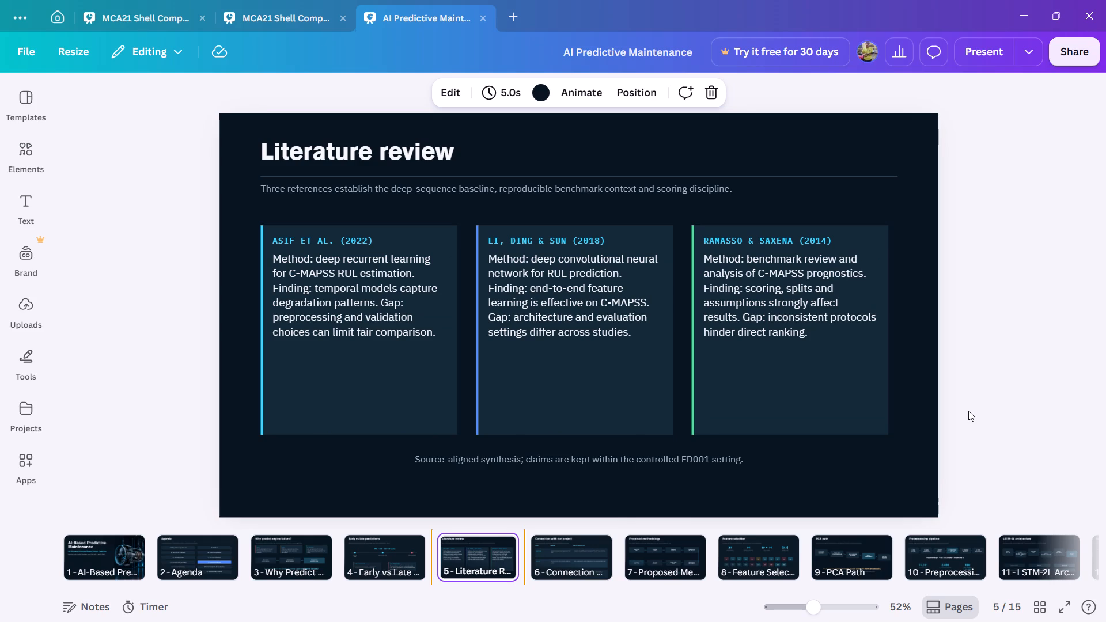
Split the Asif et al. (2022) card's text into separate Method, Finding and Gap paragraphs with blank lines between them.
{"action": "double_click", "coordinate": [419, 272]}
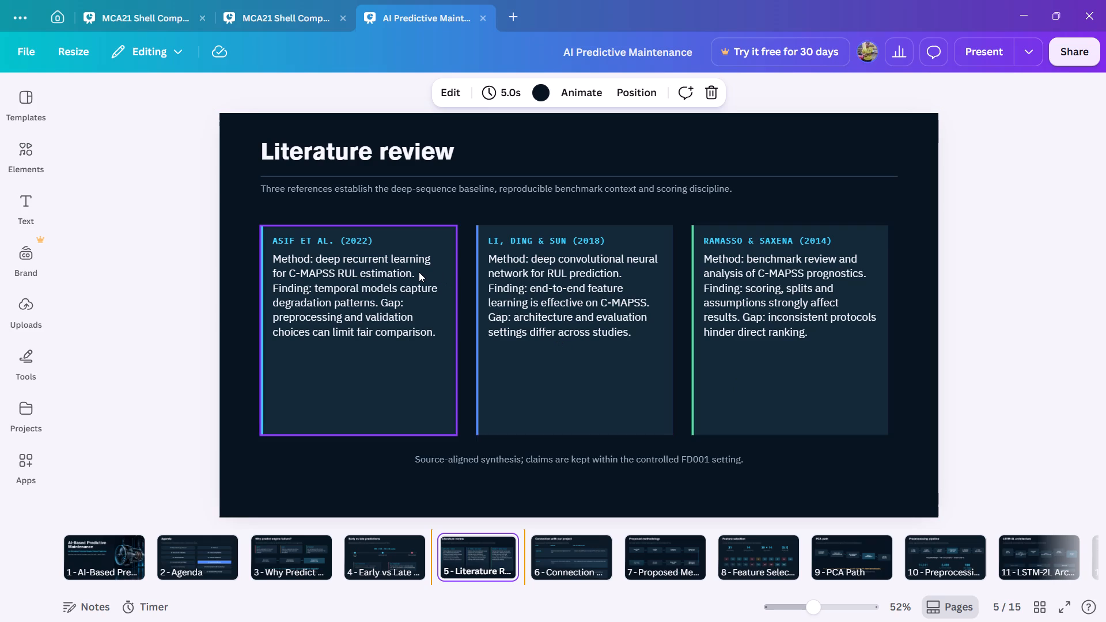
{"action": "left_click", "coordinate": [414, 272]}
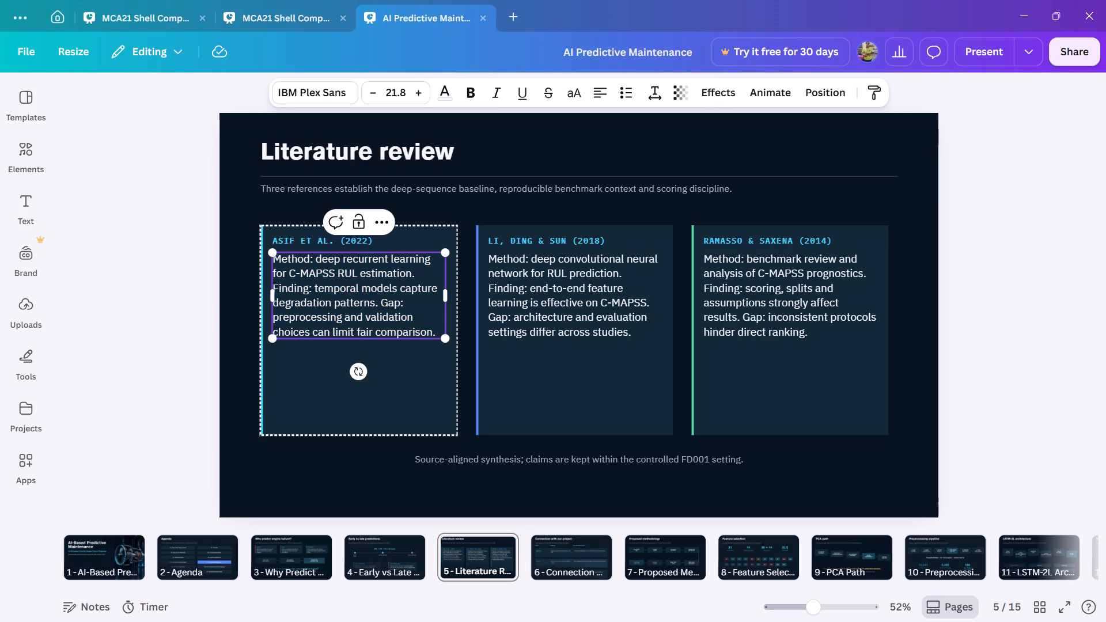
{"action": "key", "text": "Return"}
{"action": "left_click", "coordinate": [430, 268]}
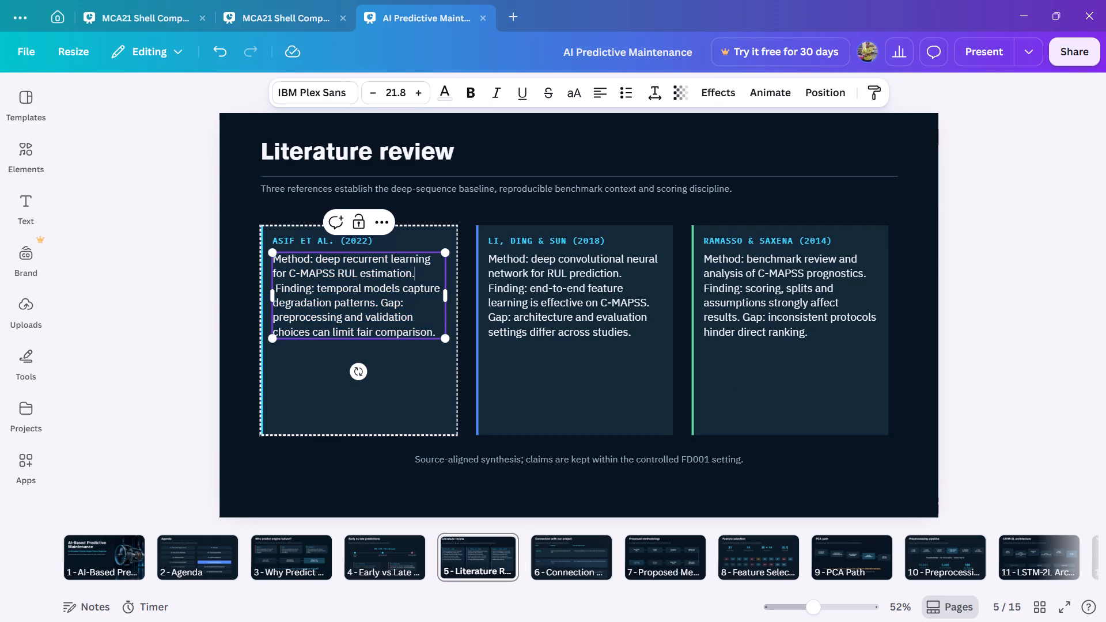
{"action": "key", "text": "Return"}
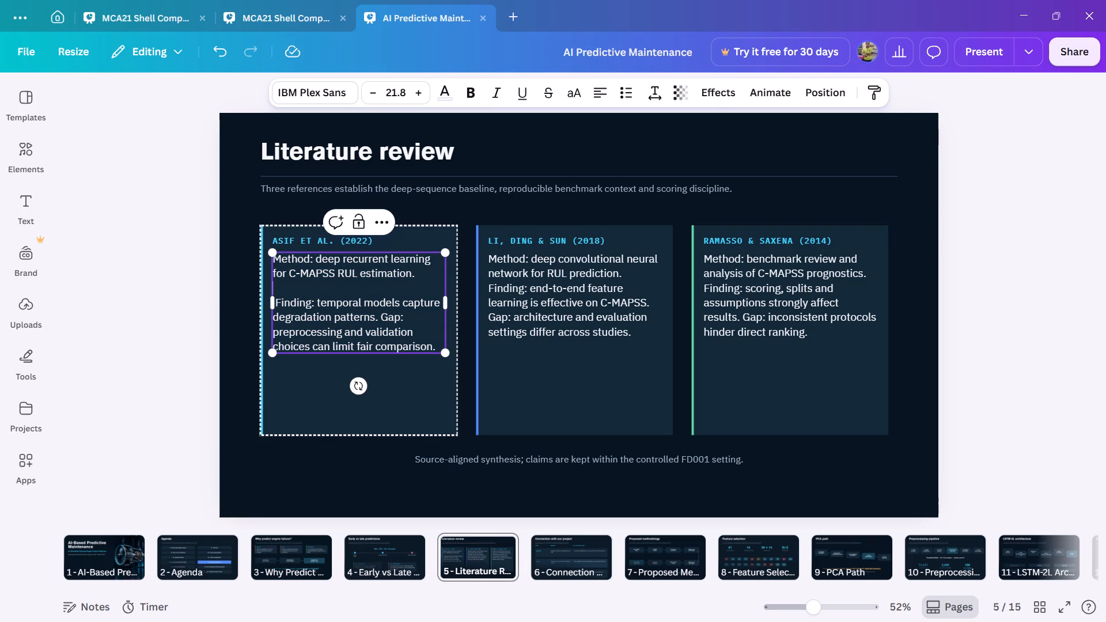
{"action": "left_click", "coordinate": [382, 316]}
{"action": "key", "text": "Return"}
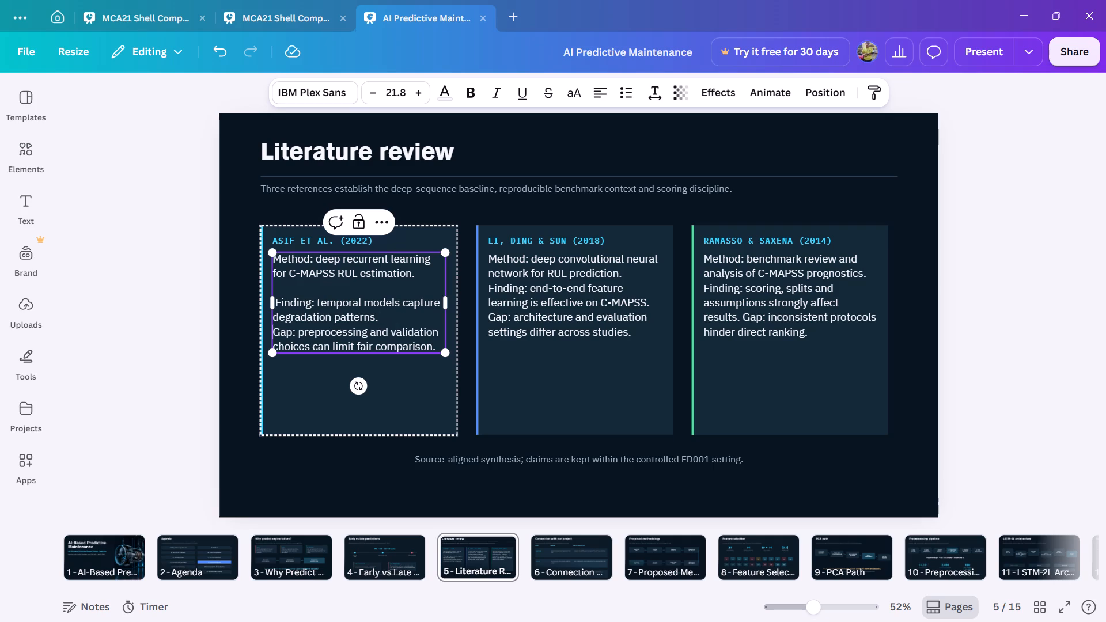
{"action": "left_click", "coordinate": [279, 301]}
{"action": "key", "text": "Left"}
{"action": "key", "text": "BackSpace"}
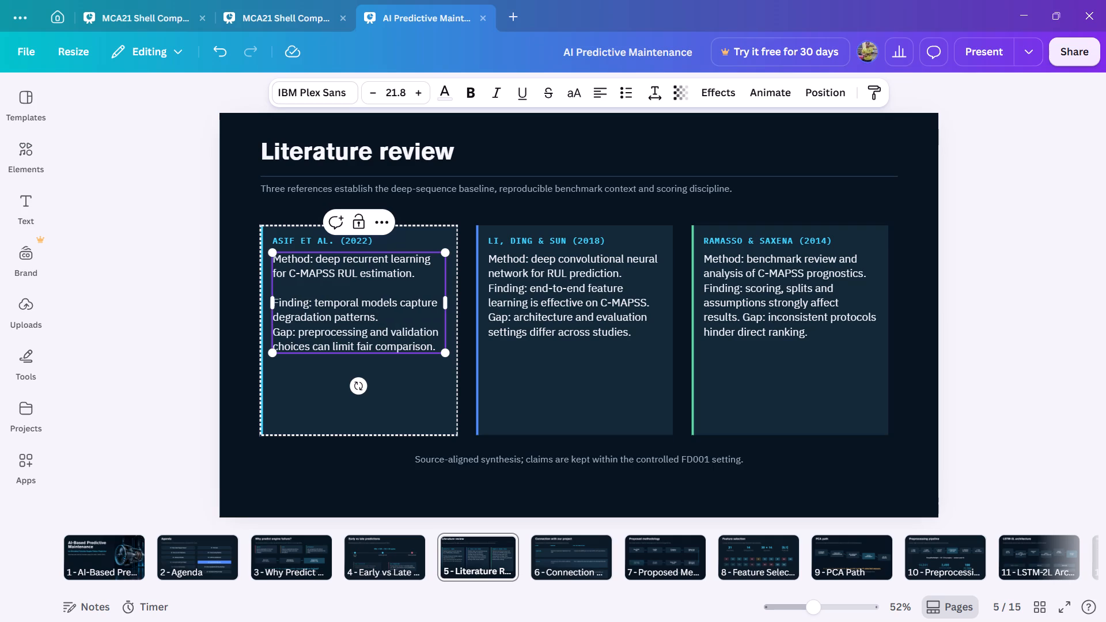
{"action": "left_click", "coordinate": [381, 322]}
{"action": "key", "text": "Return"}
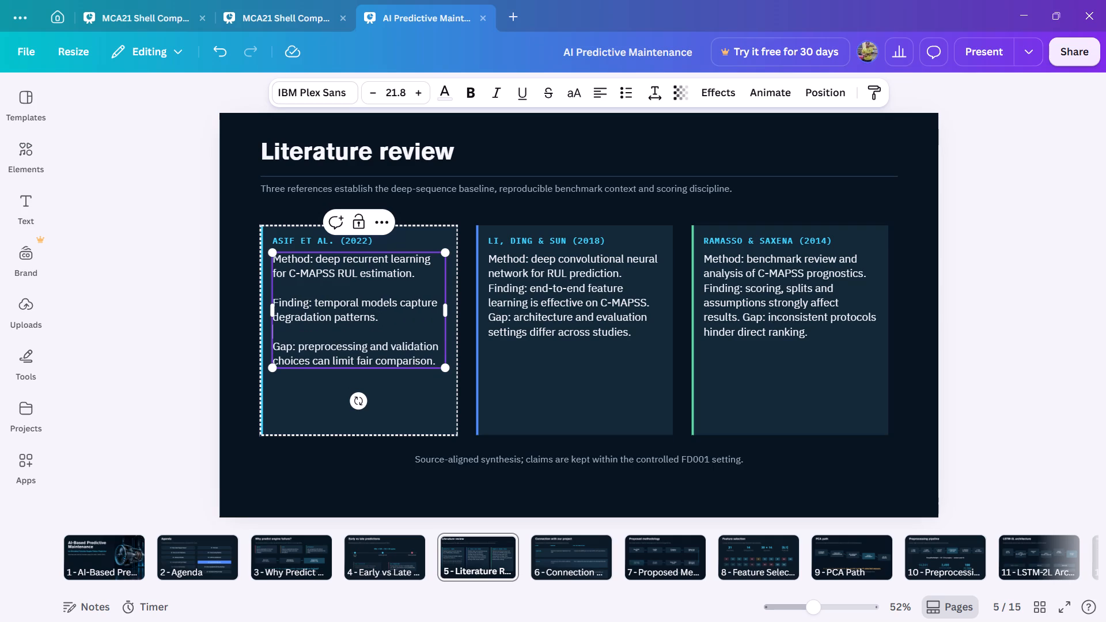
Split the Li, Ding & Sun (2018) card's text into blank-line-separated Method, Finding and Gap paragraphs without leading spaces.
{"action": "double_click", "coordinate": [622, 270]}
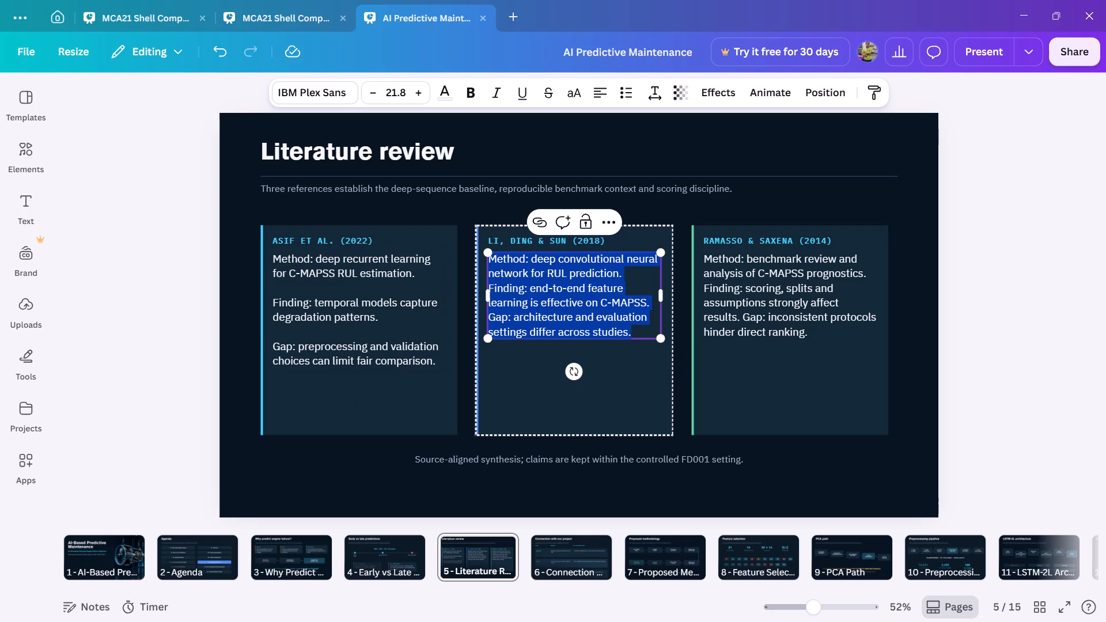
{"action": "left_click", "coordinate": [622, 270]}
{"action": "key", "text": "Return"}
{"action": "key", "text": "Return"}
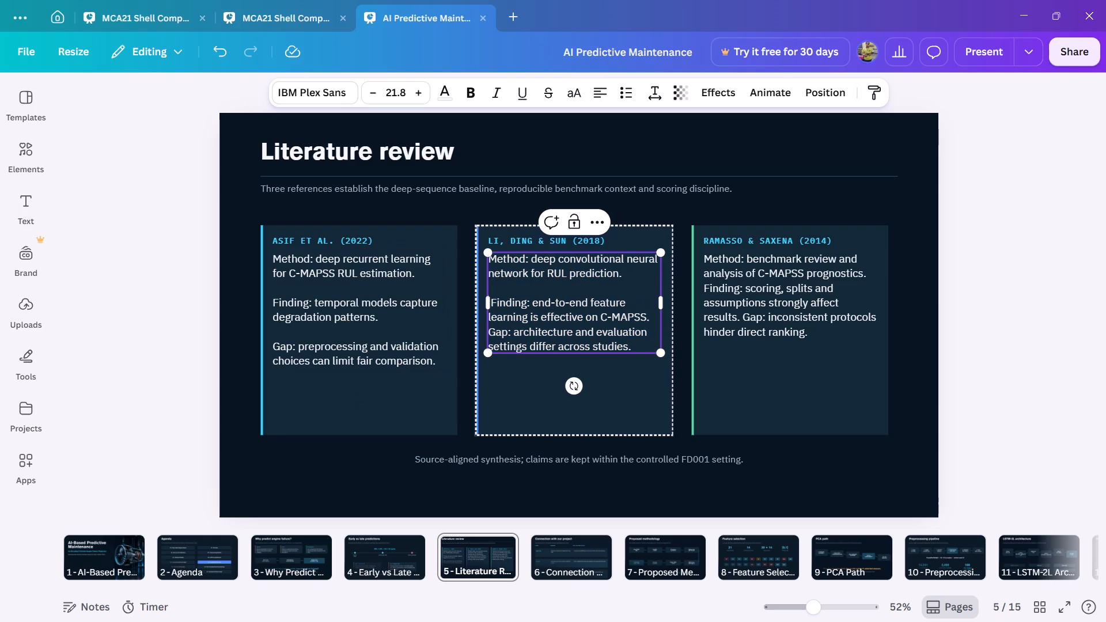
{"action": "double_click", "coordinate": [650, 317]}
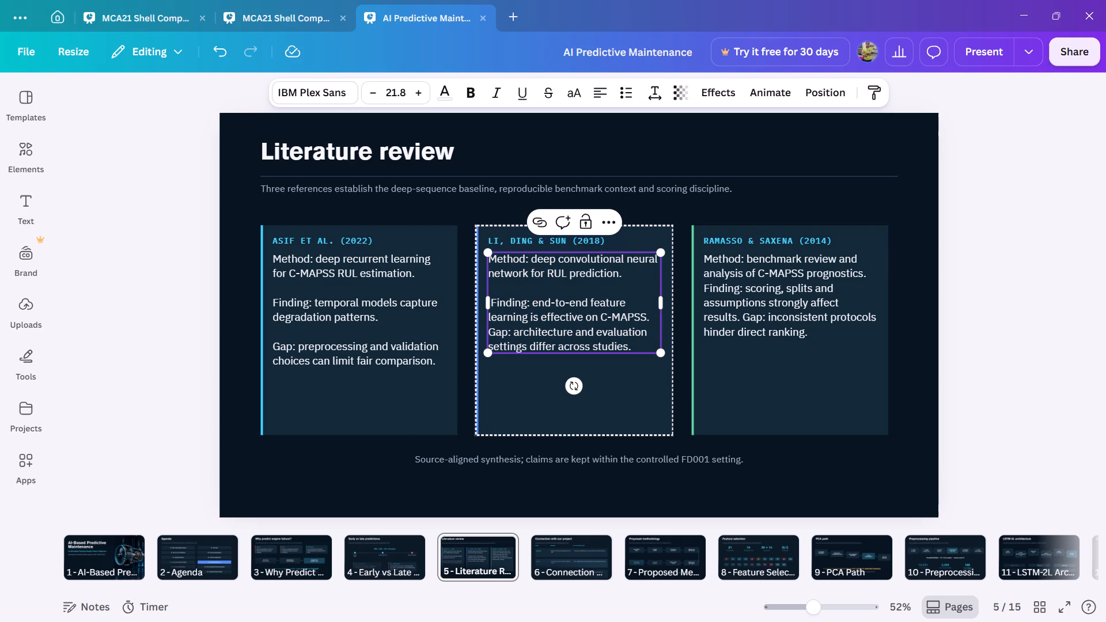
{"action": "left_click", "coordinate": [650, 317]}
{"action": "key", "text": "Return"}
{"action": "key", "text": "Return"}
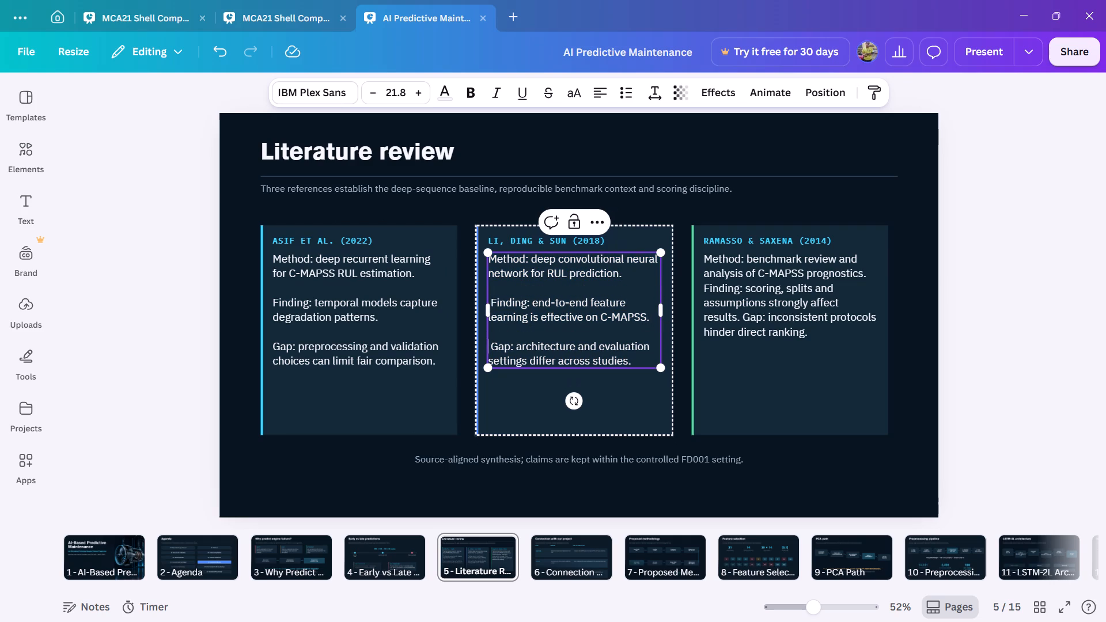
{"action": "key", "text": "Right"}
{"action": "key", "text": "BackSpace"}
{"action": "key", "text": "Up"}
{"action": "key", "text": "Up"}
{"action": "key", "text": "Up"}
{"action": "key", "text": "Right"}
{"action": "key", "text": "BackSpace"}
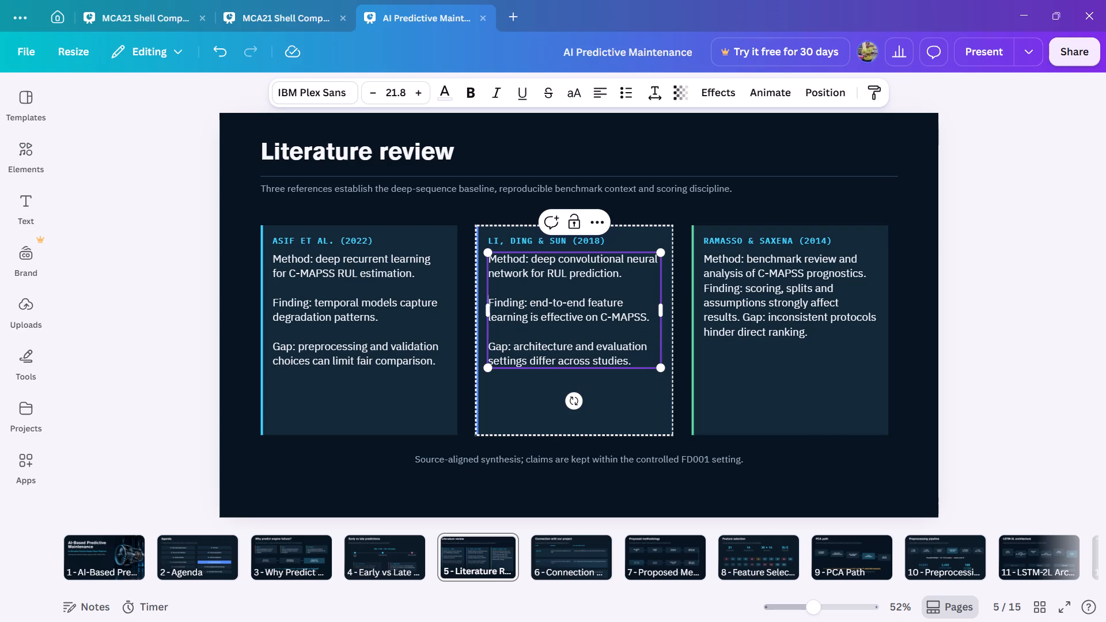
Split the Ramasso & Saxena (2014) card's text into blank-line-separated Method, Finding and Gap paragraphs without leading spaces.
{"action": "left_click", "coordinate": [832, 270]}
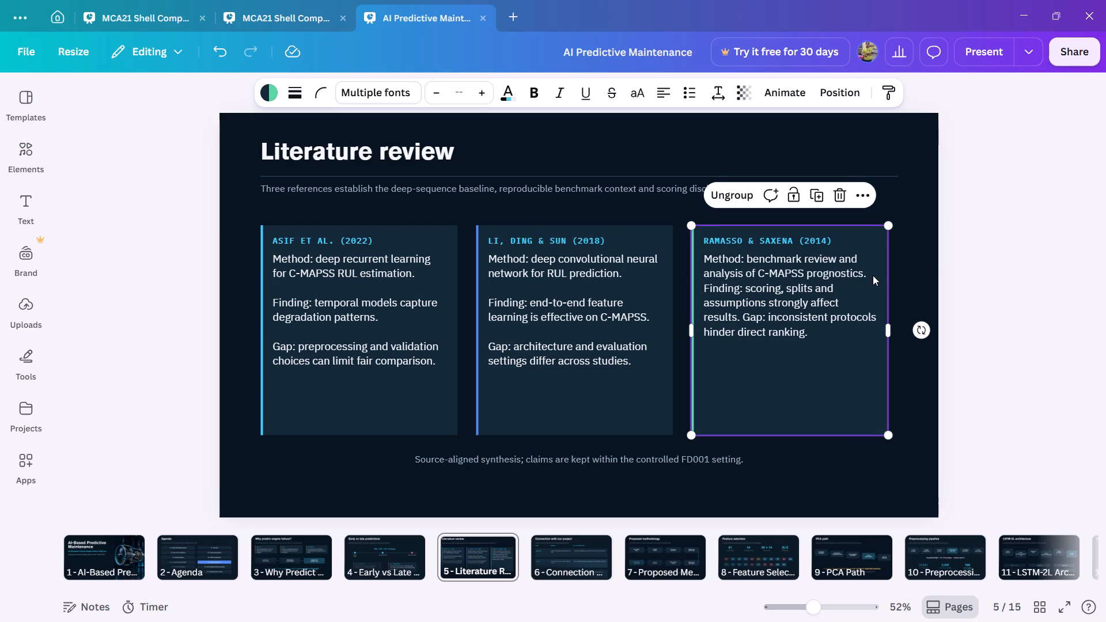
{"action": "double_click", "coordinate": [866, 275]}
{"action": "left_click", "coordinate": [866, 275]}
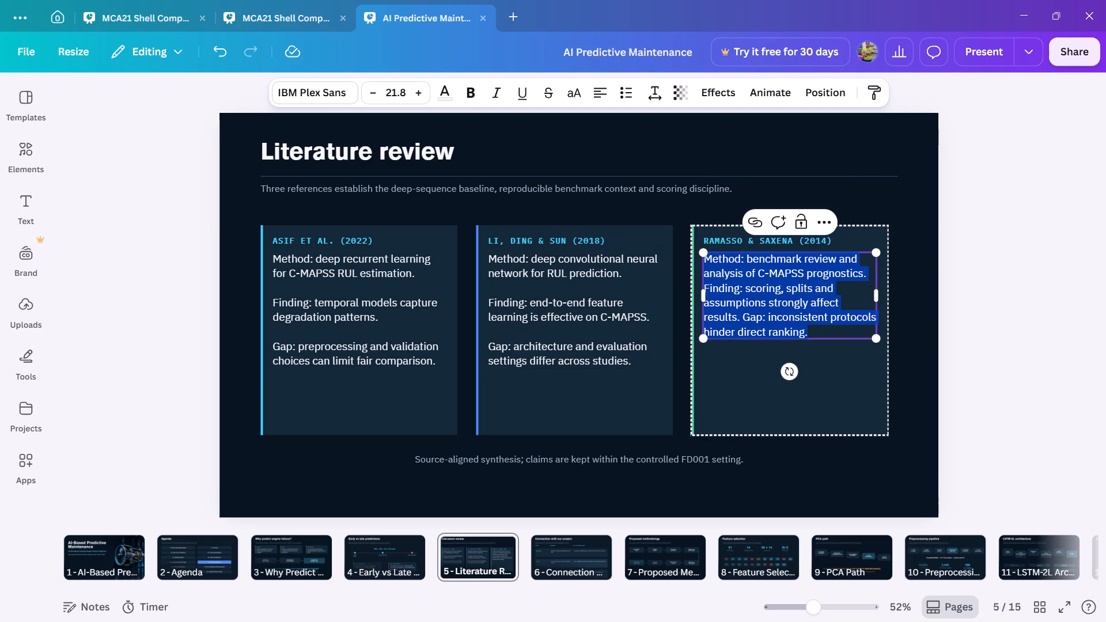
{"action": "key", "text": "Return"}
{"action": "key", "text": "Return"}
{"action": "key", "text": "Right"}
{"action": "key", "text": "BackSpace"}
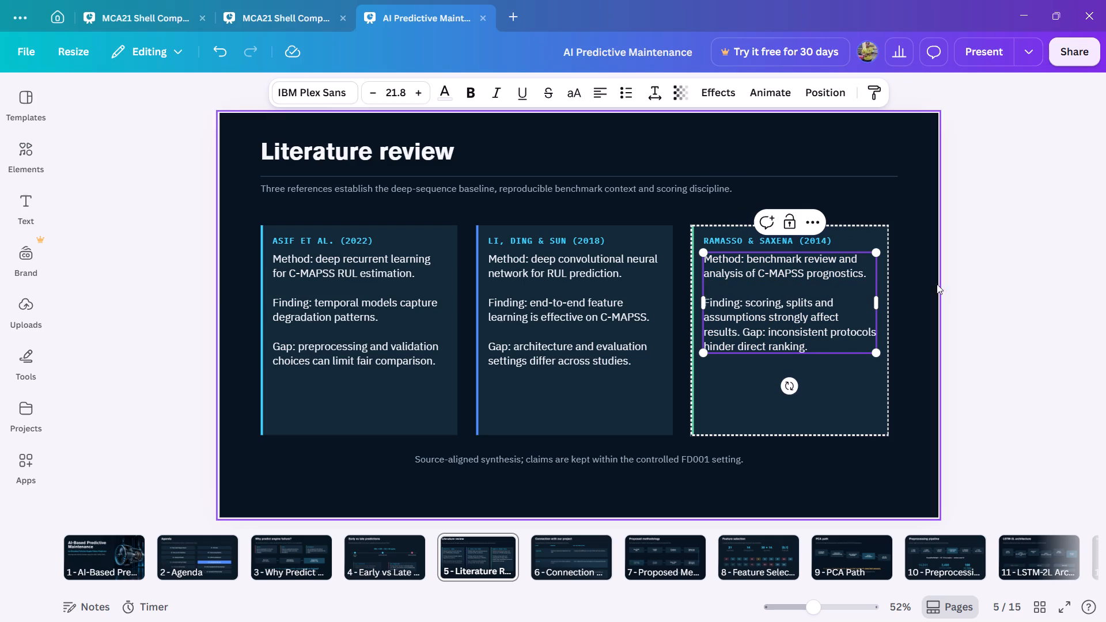
{"action": "left_click", "coordinate": [843, 324]}
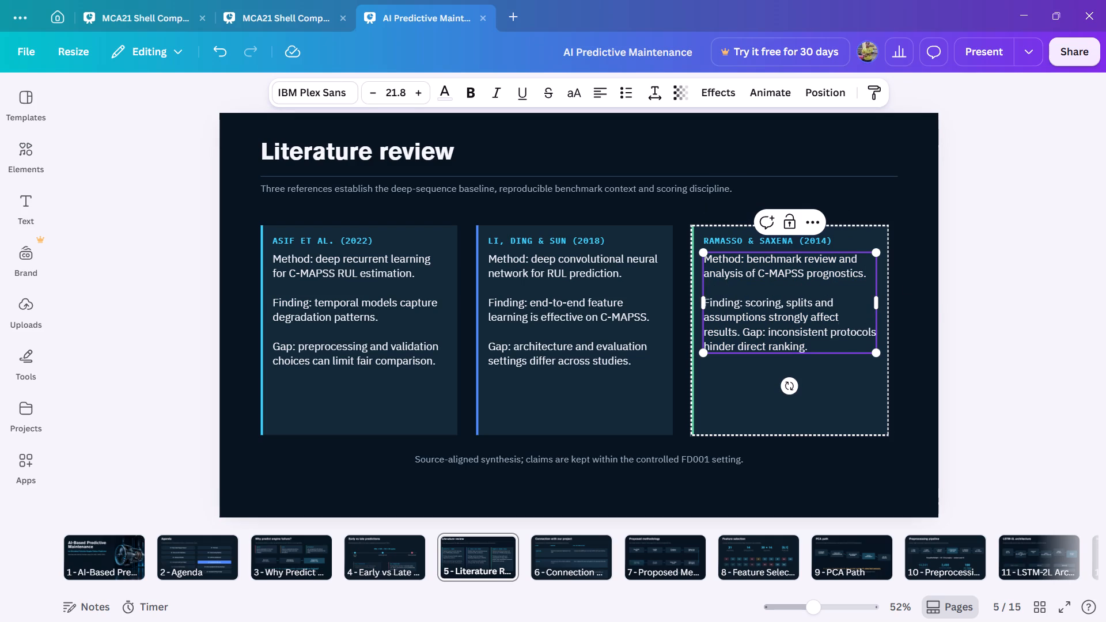
{"action": "left_click", "coordinate": [741, 329]}
{"action": "key", "text": "Return"}
{"action": "key", "text": "Return"}
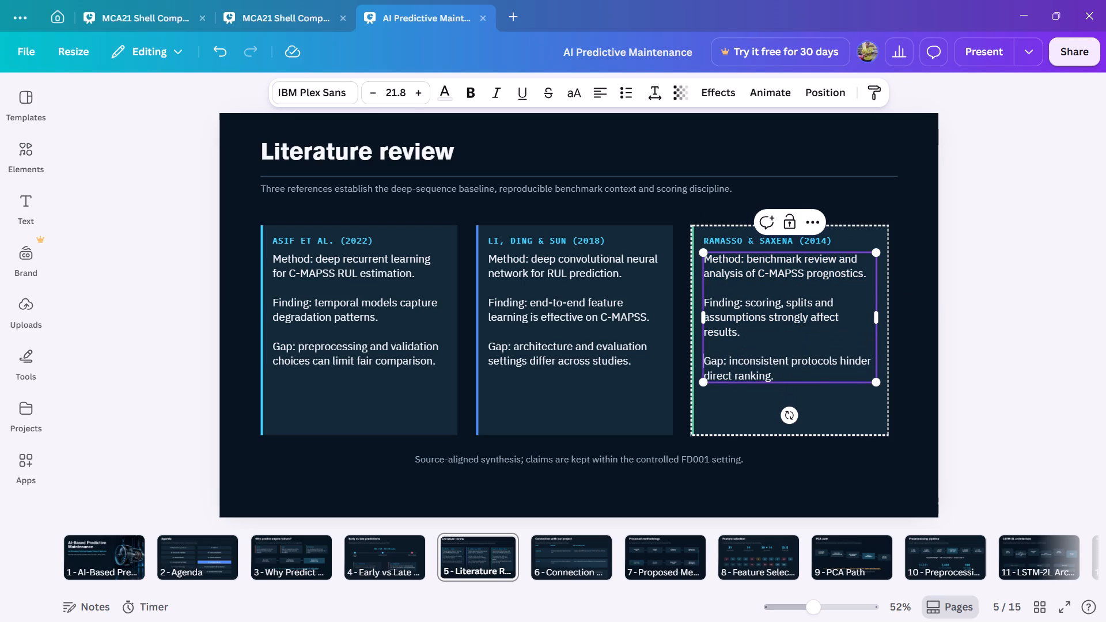
{"action": "left_click", "coordinate": [917, 369]}
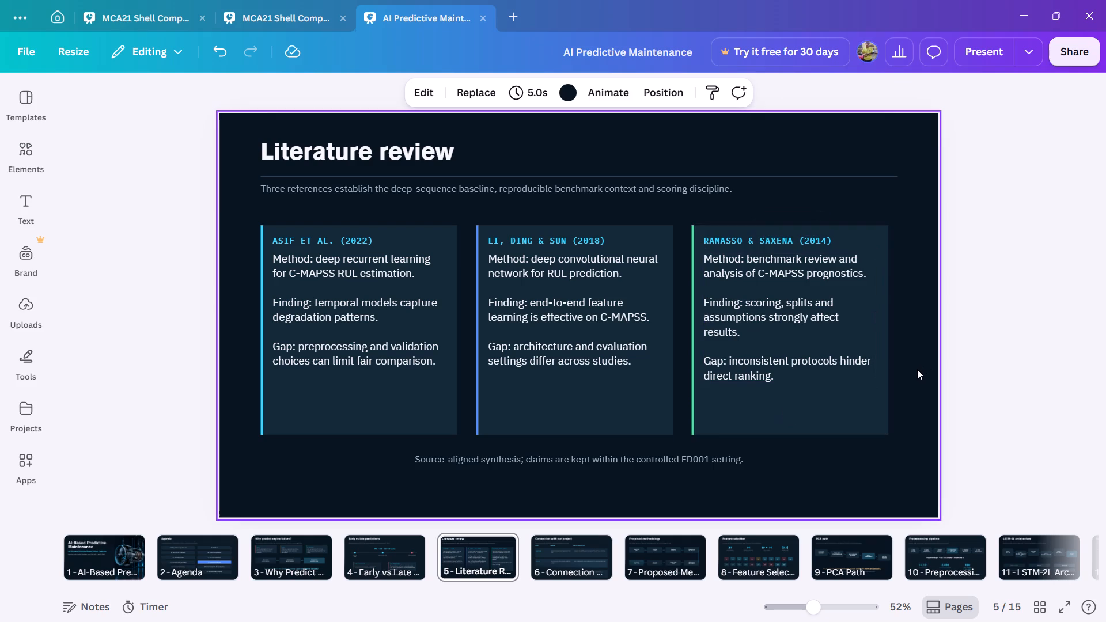
Review the slides up to Preprocessing pipeline, and delete the orange "PCA did not outperform…" statement from the PCA path slide.
{"action": "key", "text": "Right"}
{"action": "key", "text": "Right"}
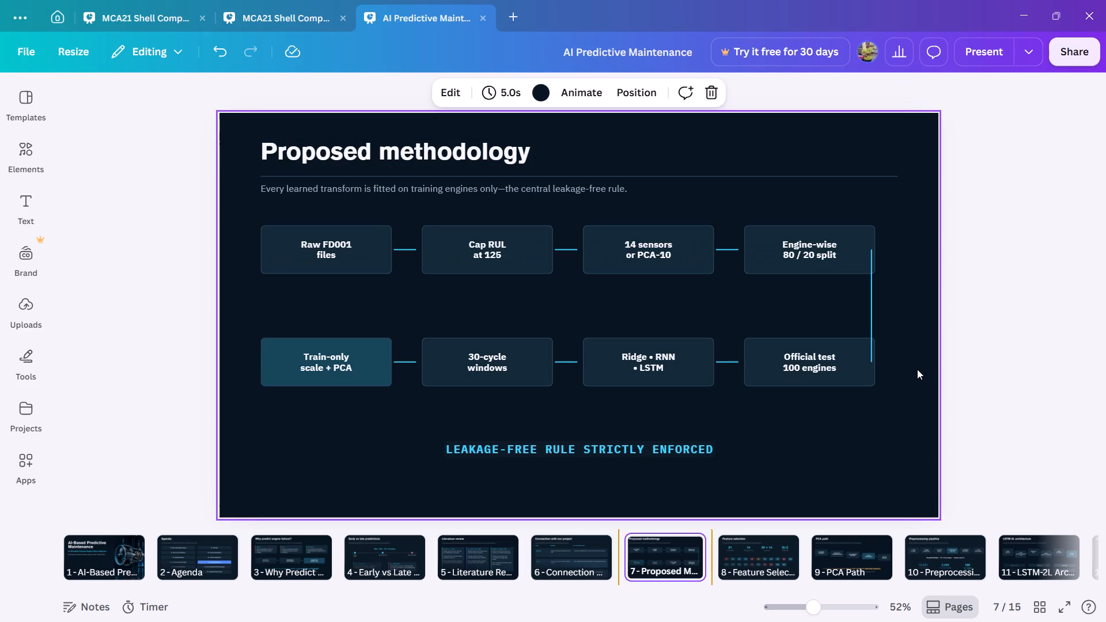
{"action": "key", "text": "Right"}
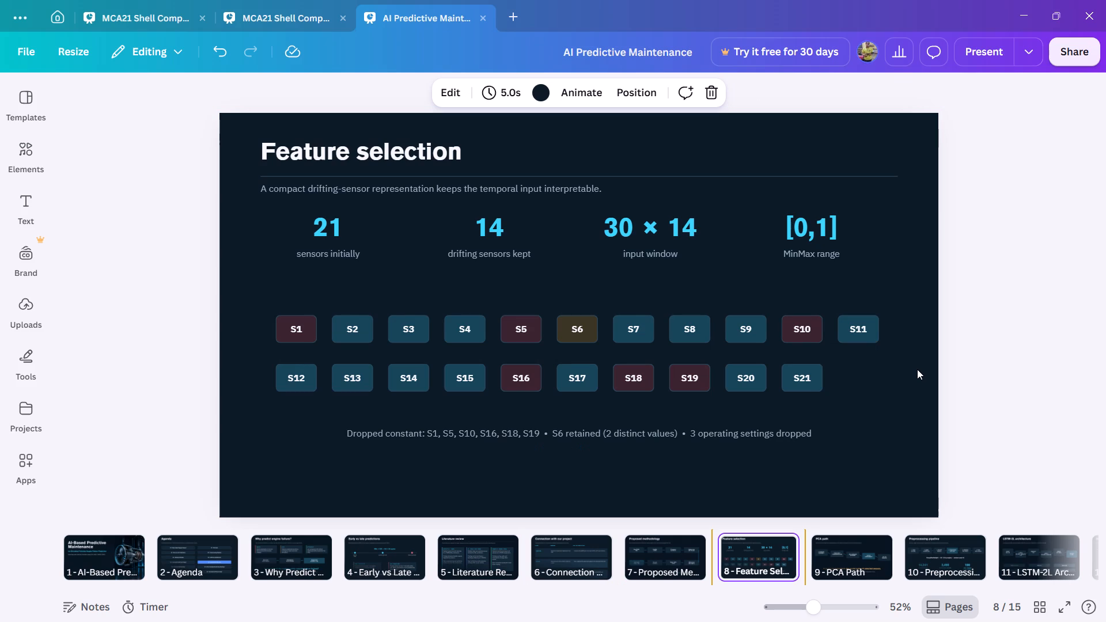
{"action": "key", "text": "Right"}
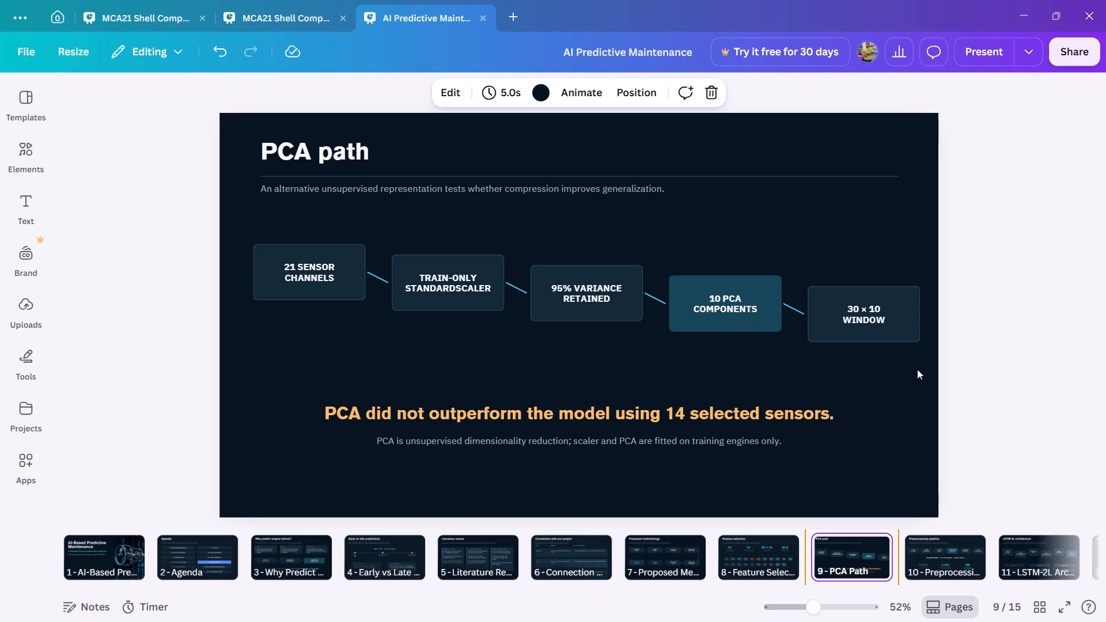
{"action": "key", "text": "Right"}
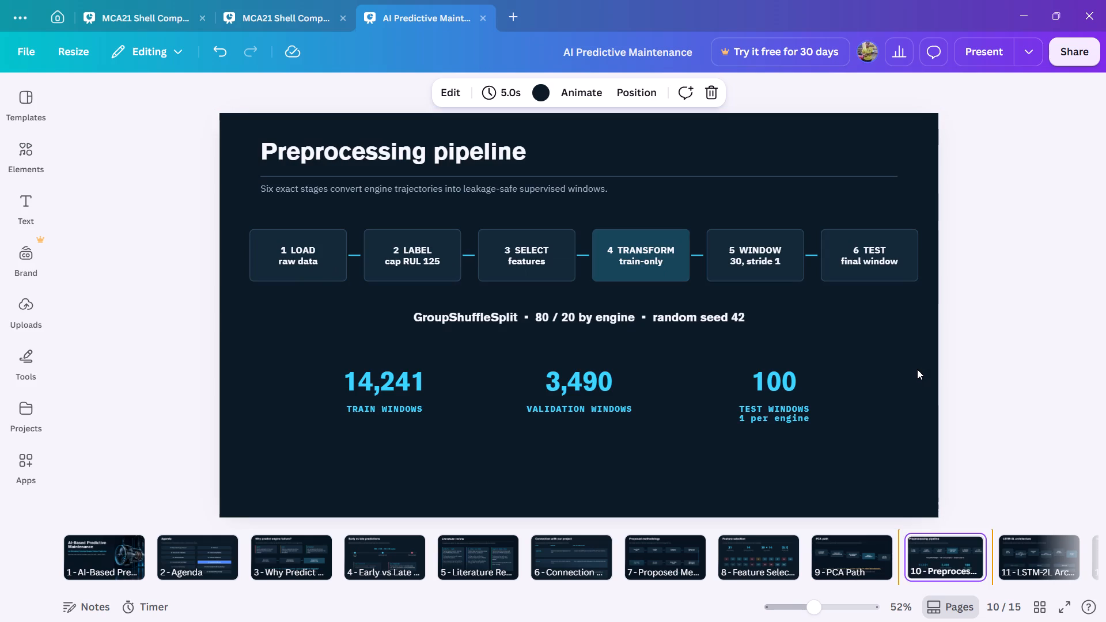
{"action": "key", "text": "Left"}
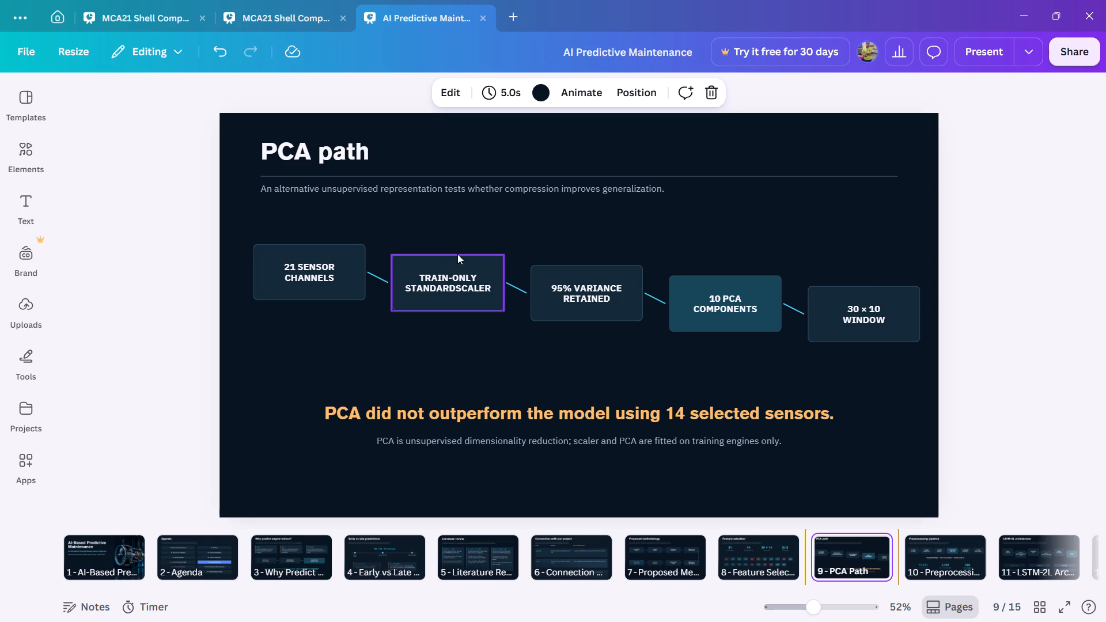
{"action": "left_click", "coordinate": [343, 414]}
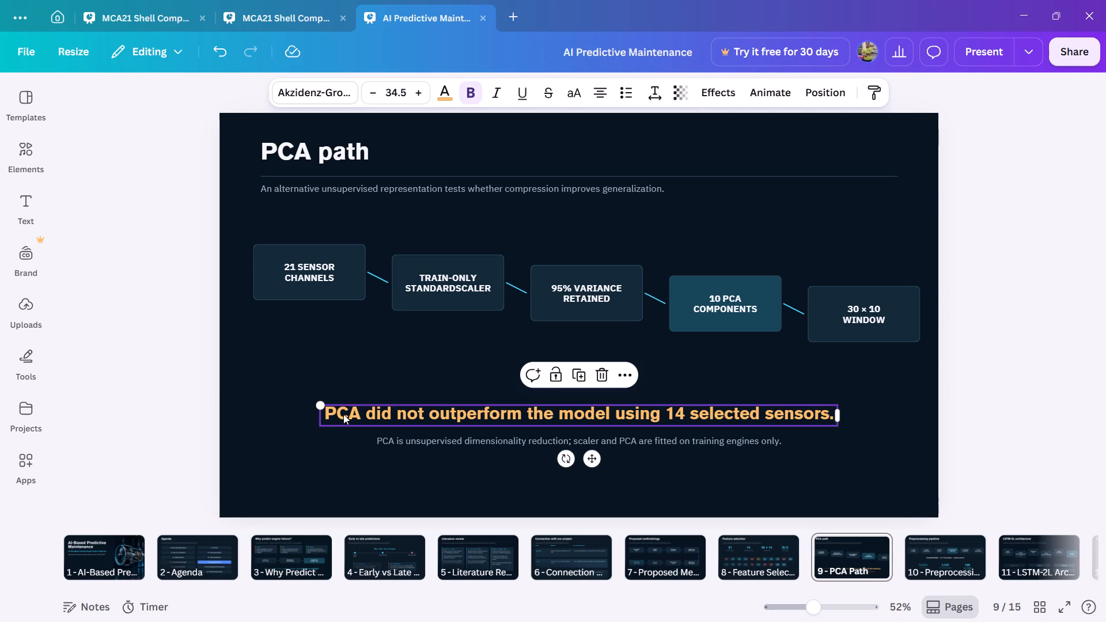
{"action": "key", "text": "Delete"}
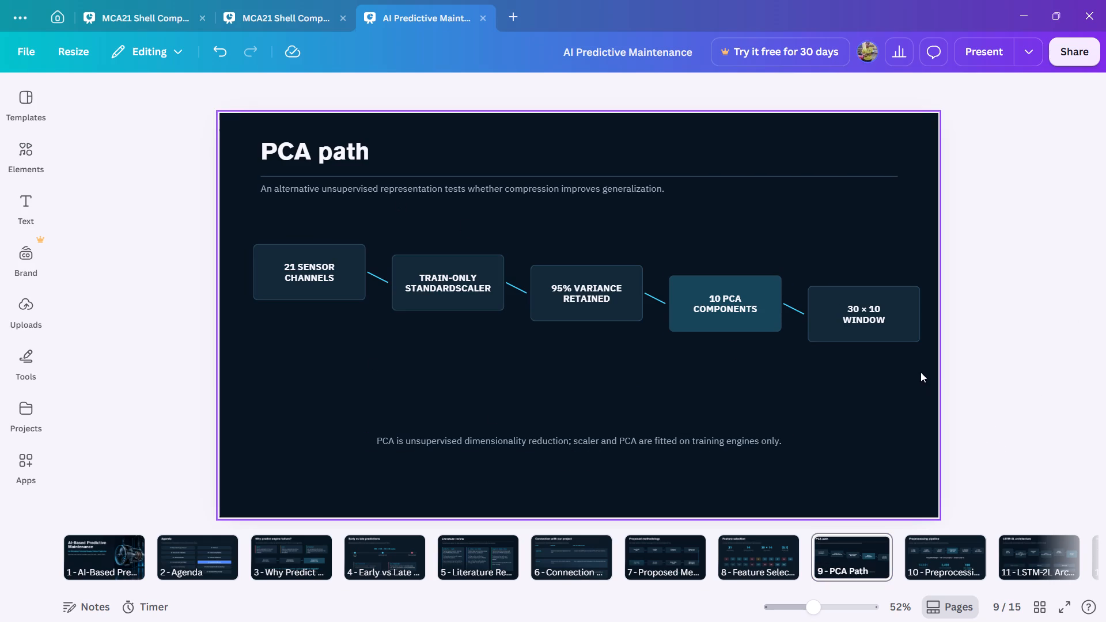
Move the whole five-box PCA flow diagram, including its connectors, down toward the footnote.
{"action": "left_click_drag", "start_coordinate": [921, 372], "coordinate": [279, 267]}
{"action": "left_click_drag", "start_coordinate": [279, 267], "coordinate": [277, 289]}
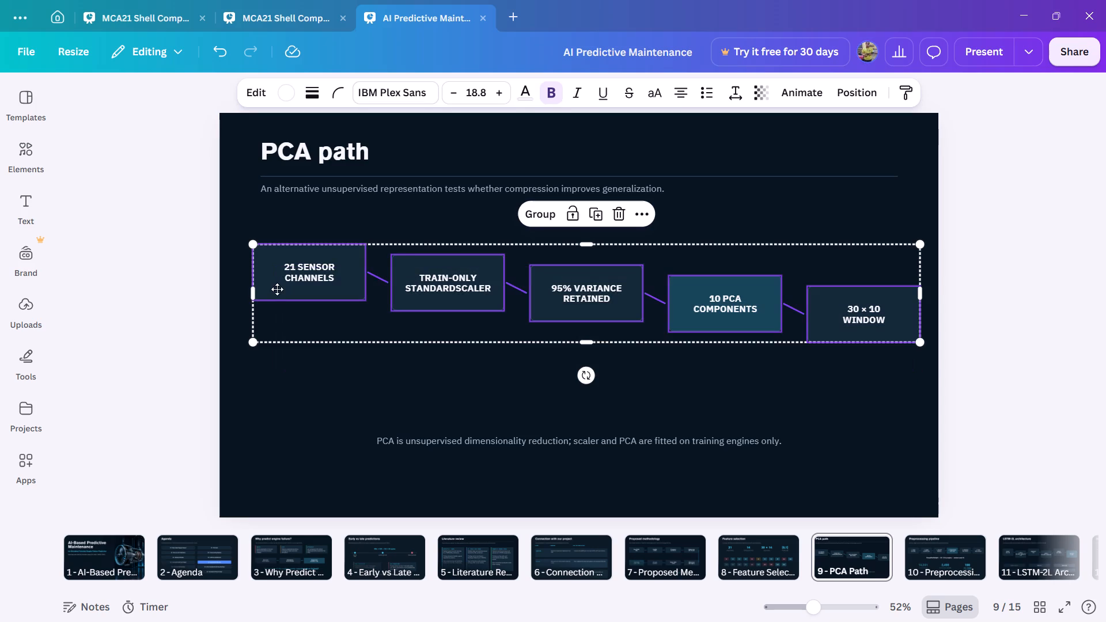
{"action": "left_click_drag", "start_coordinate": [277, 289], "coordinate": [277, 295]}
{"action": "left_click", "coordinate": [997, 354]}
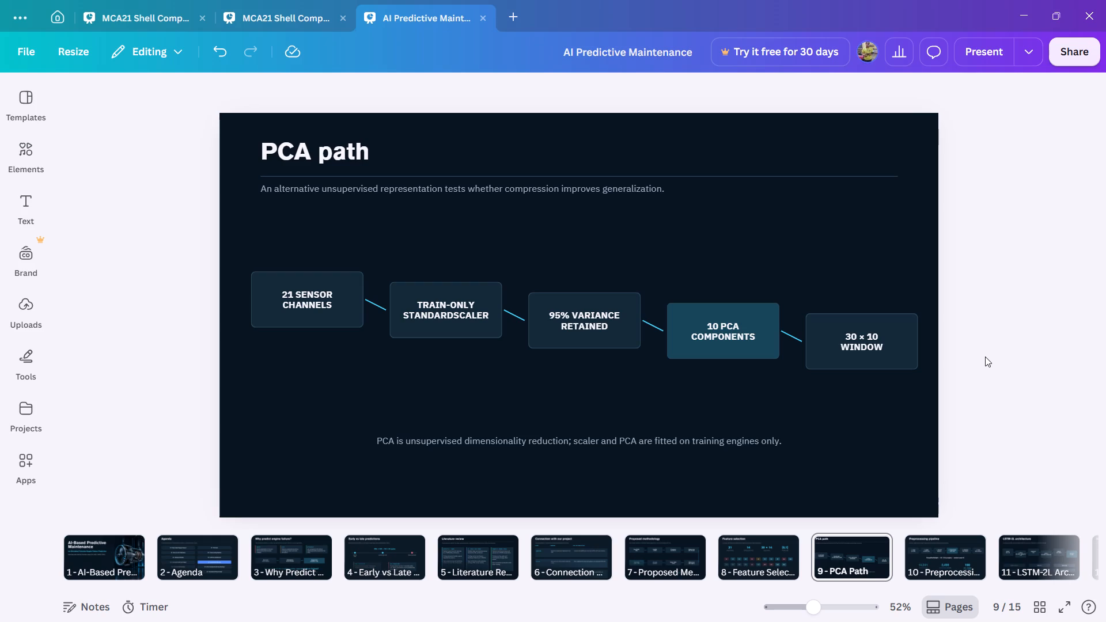
Move the whole PCA flow diagram with its connectors up closer to the subtitle and centre it horizontally on the slide.
{"action": "left_click_drag", "start_coordinate": [922, 379], "coordinate": [268, 309]}
{"action": "left_click_drag", "start_coordinate": [268, 309], "coordinate": [269, 276]}
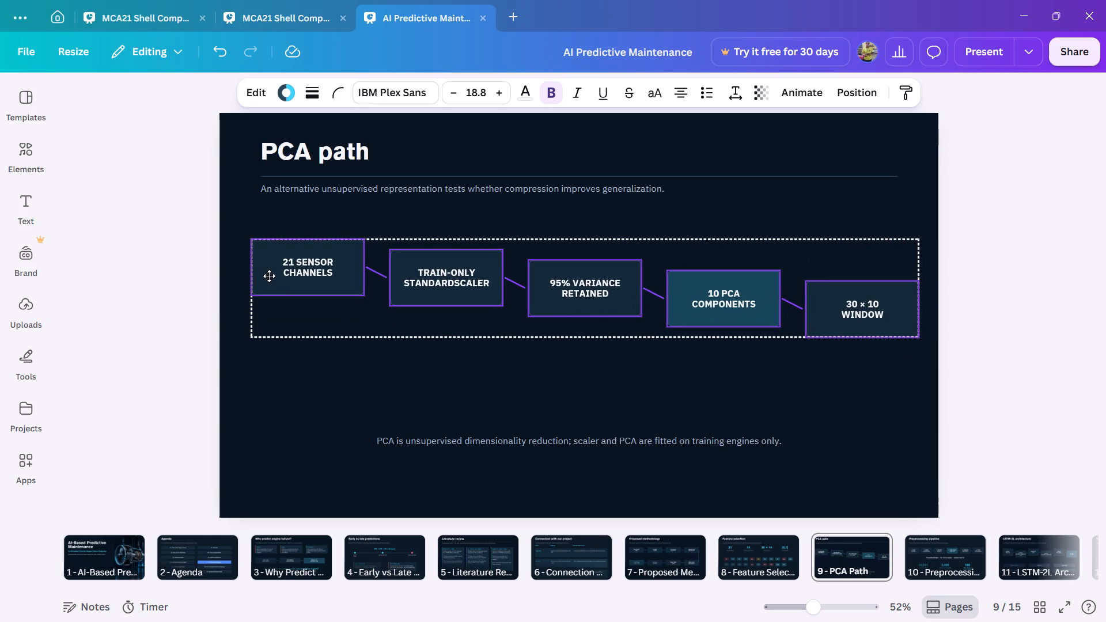
{"action": "left_click_drag", "start_coordinate": [269, 276], "coordinate": [276, 273]}
{"action": "left_click_drag", "start_coordinate": [276, 273], "coordinate": [268, 271]}
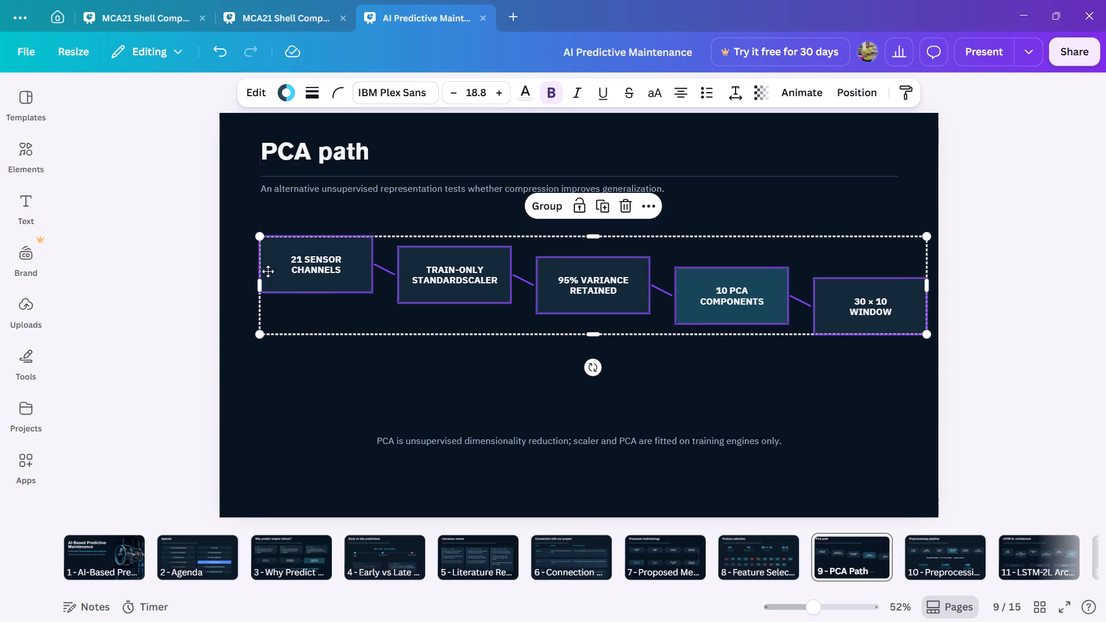
{"action": "left_click_drag", "start_coordinate": [268, 271], "coordinate": [263, 270]}
{"action": "left_click", "coordinate": [973, 340]}
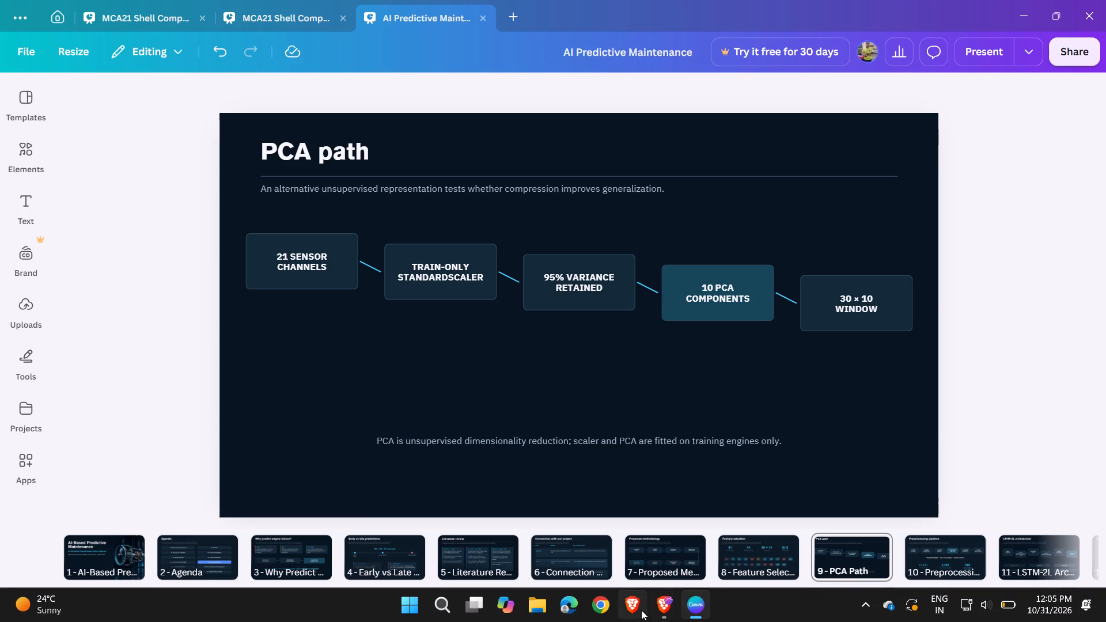
Search the computer's installed apps for "w".
{"action": "key", "text": "w"}
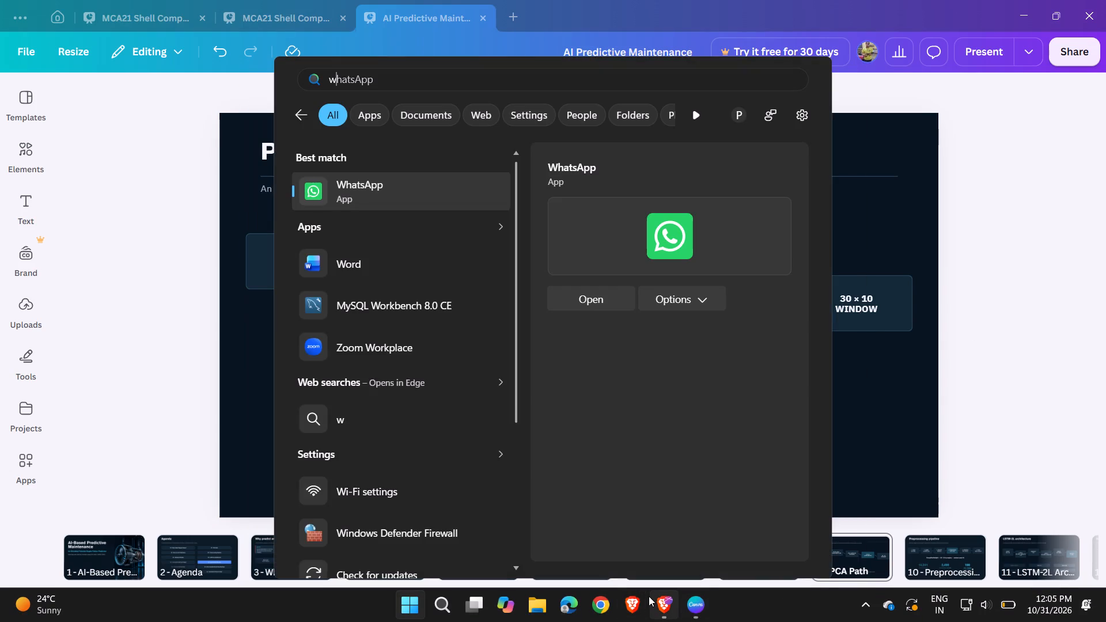
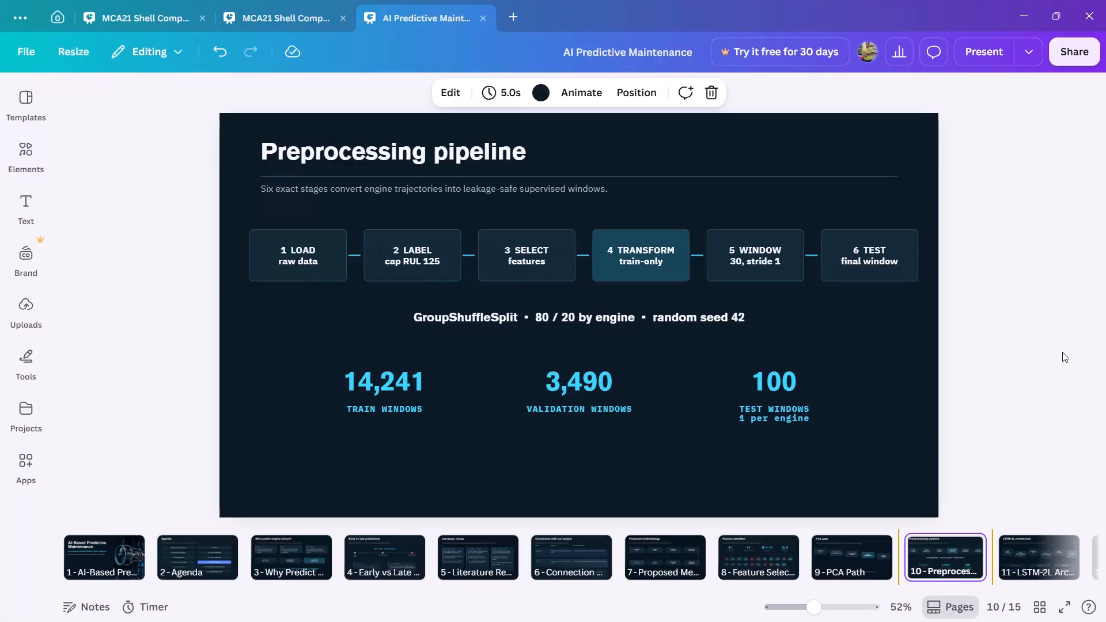
Review the slides from LSTM-2L architecture through Thank You, and go back through them to the PCA path slide.
{"action": "key", "text": "Right"}
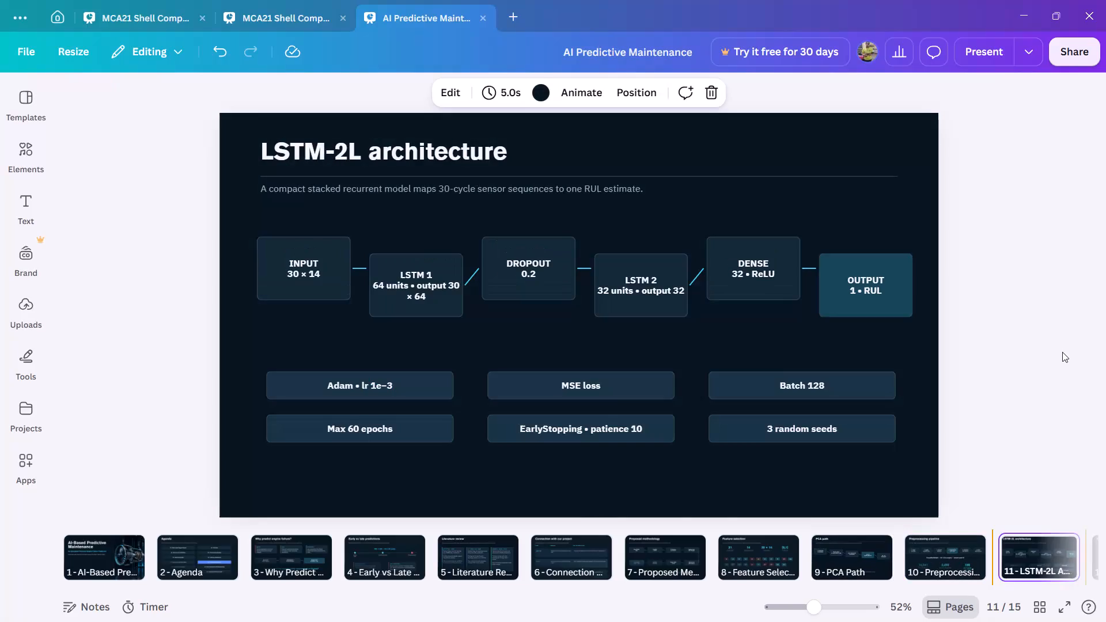
{"action": "key", "text": "Right"}
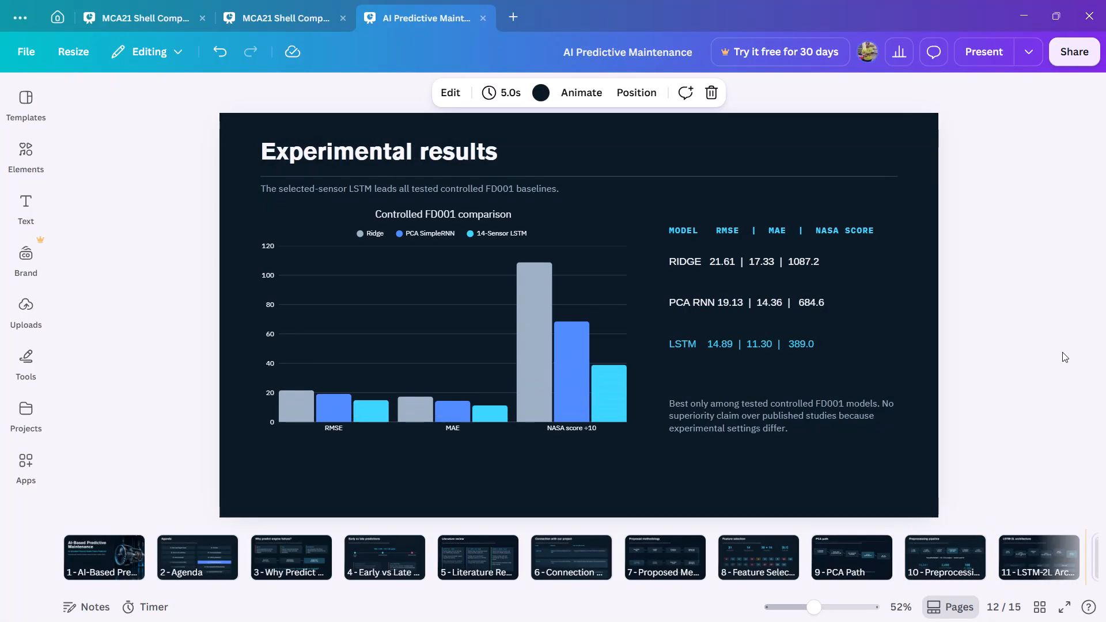
{"action": "key", "text": "Right"}
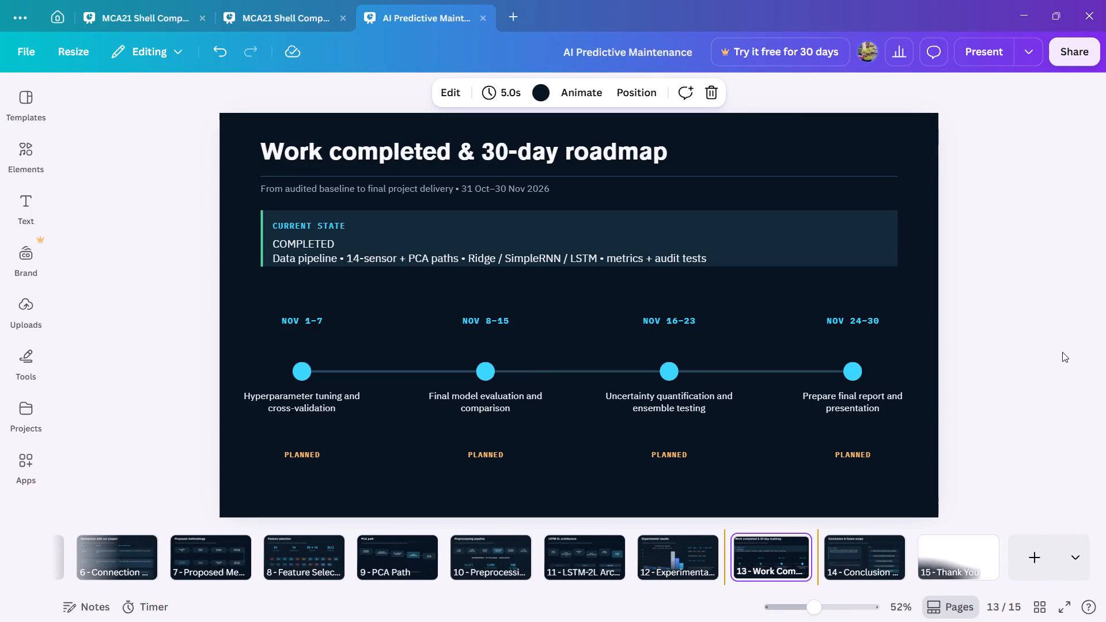
{"action": "key", "text": "Right"}
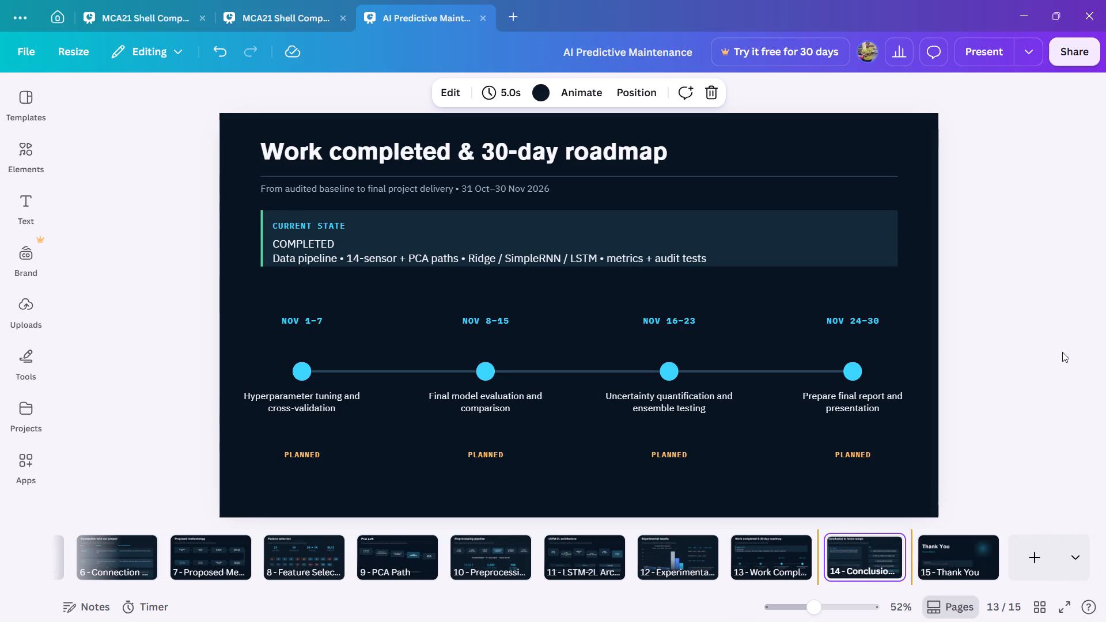
{"action": "key", "text": "Right"}
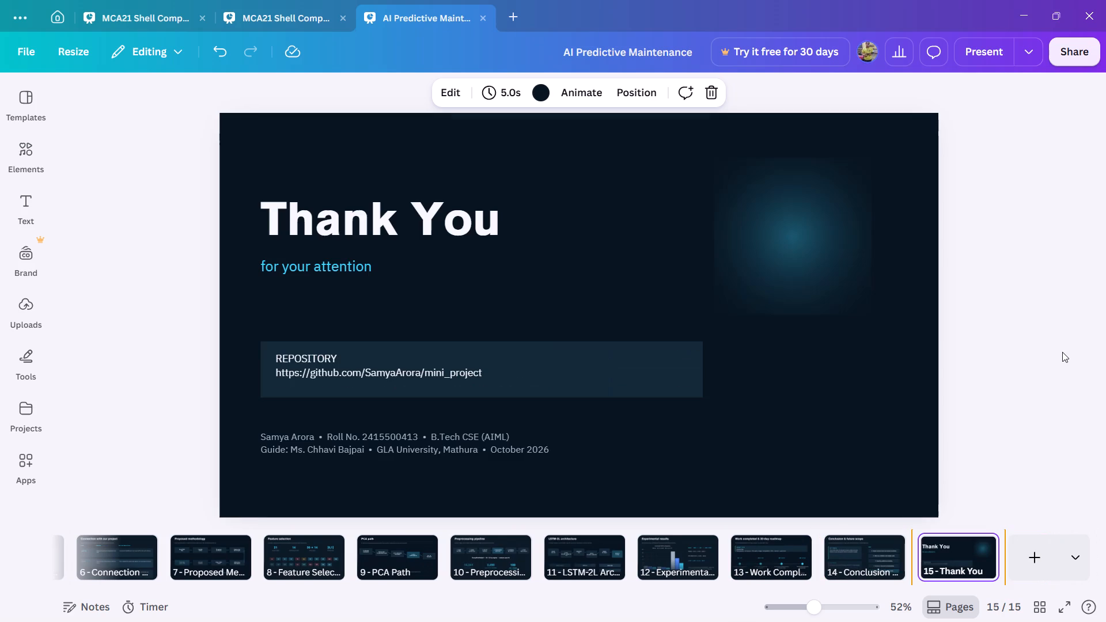
{"action": "key", "text": "Left"}
{"action": "key", "text": "Left"}
{"action": "key", "text": "Left"}
{"action": "key", "text": "Left"}
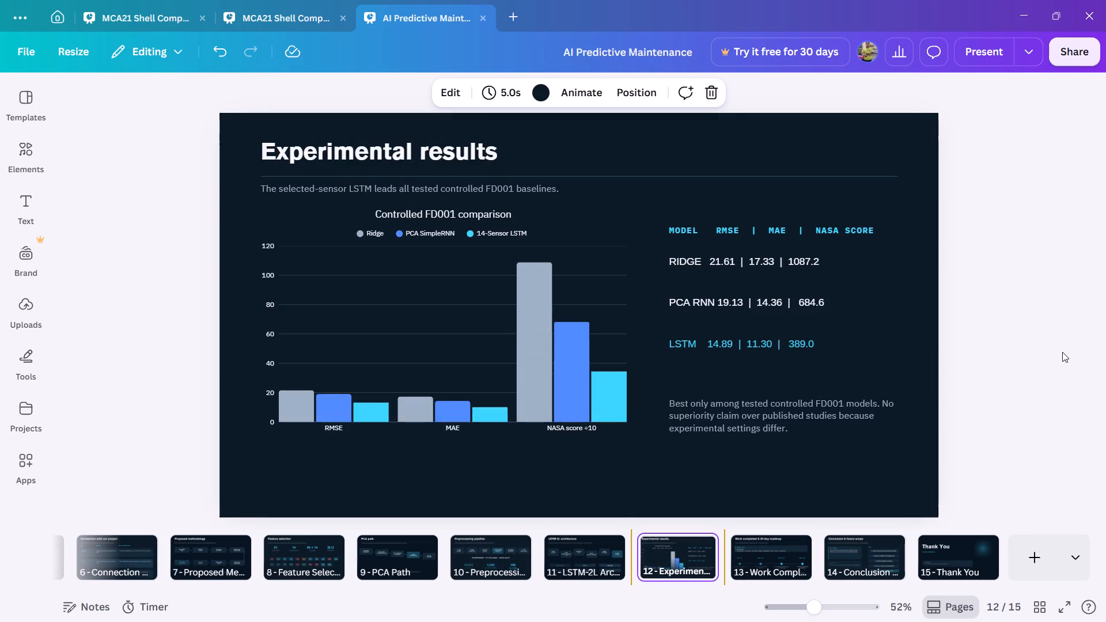
{"action": "key", "text": "Left"}
{"action": "key", "text": "Left"}
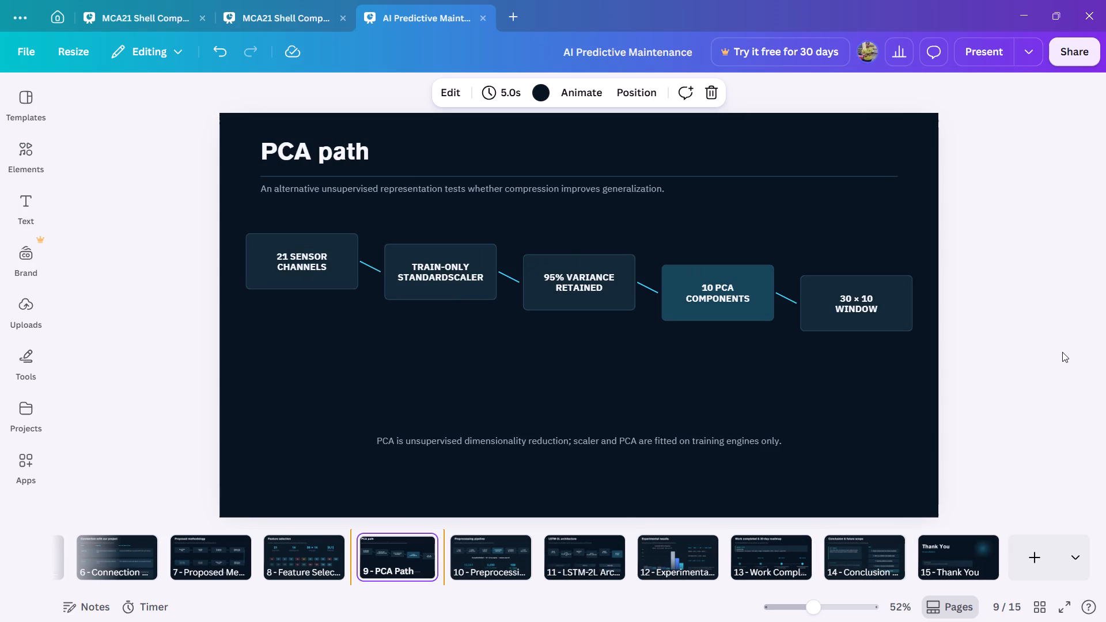
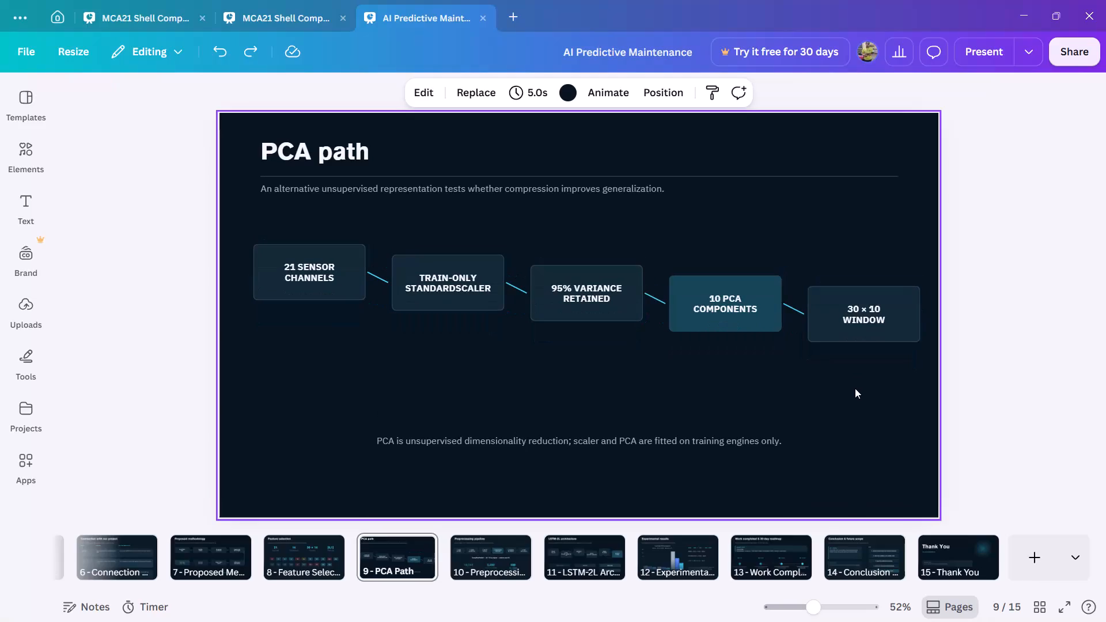
Restore the deleted orange takeaway and replace its text with "PCA did not outperform the carefully selected 14 sensors in our controlled experiment.".
{"action": "key", "text": "ctrl+z"}
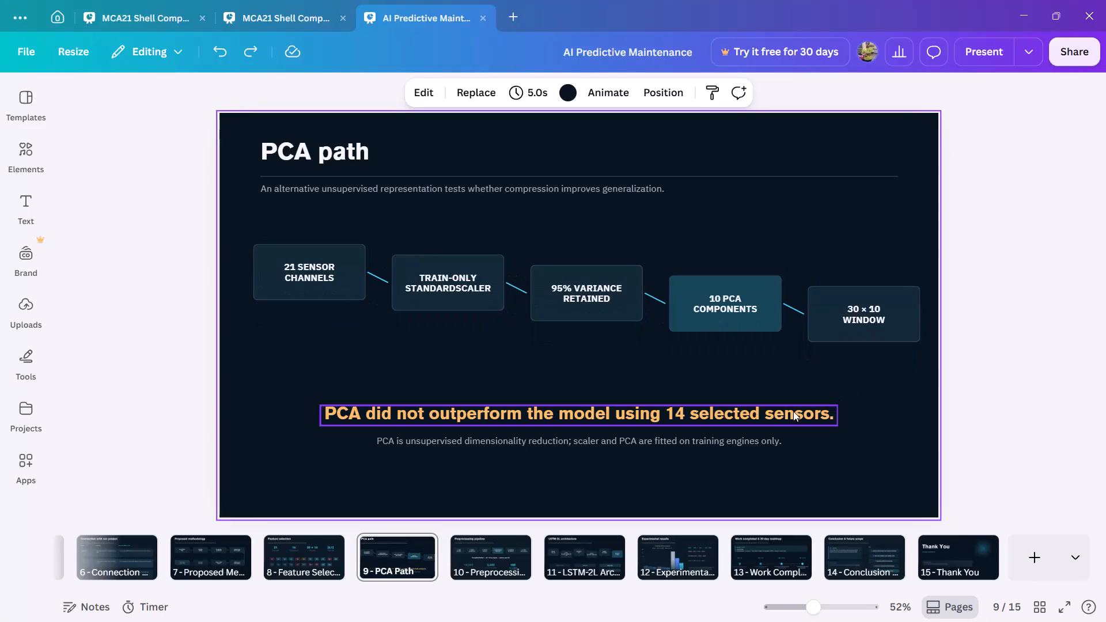
{"action": "triple_click", "coordinate": [793, 411]}
{"action": "key", "text": "ctrl+v"}
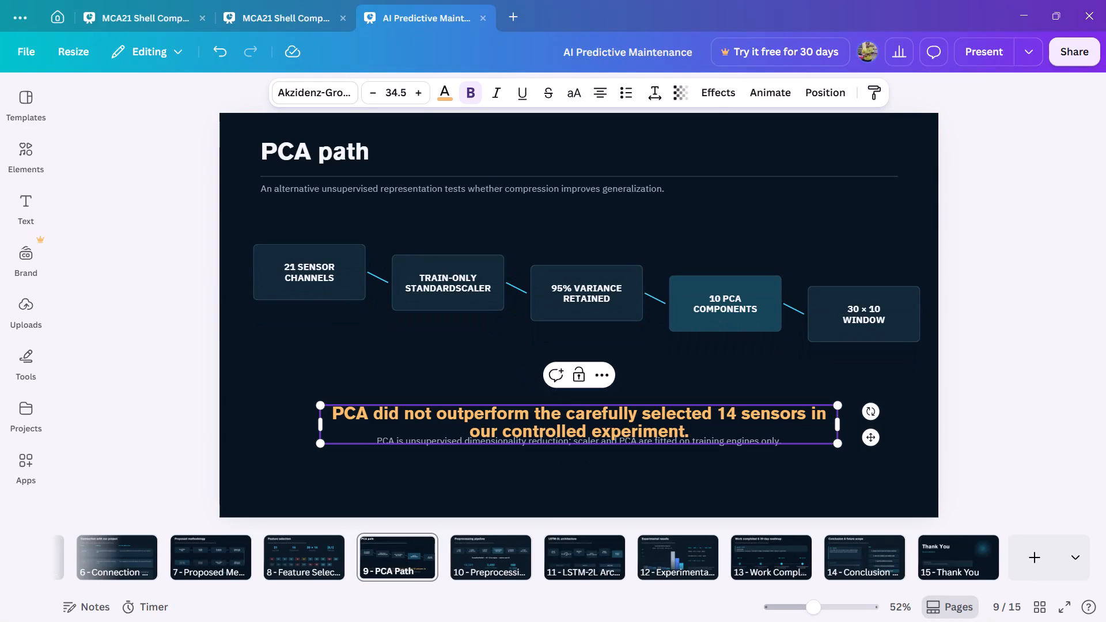
Move the two-line orange takeaway up so it clears the grey footnote, keeping it horizontally centred on the slide.
{"action": "left_click_drag", "start_coordinate": [778, 425], "coordinate": [777, 414]}
{"action": "left_click", "coordinate": [846, 386]}
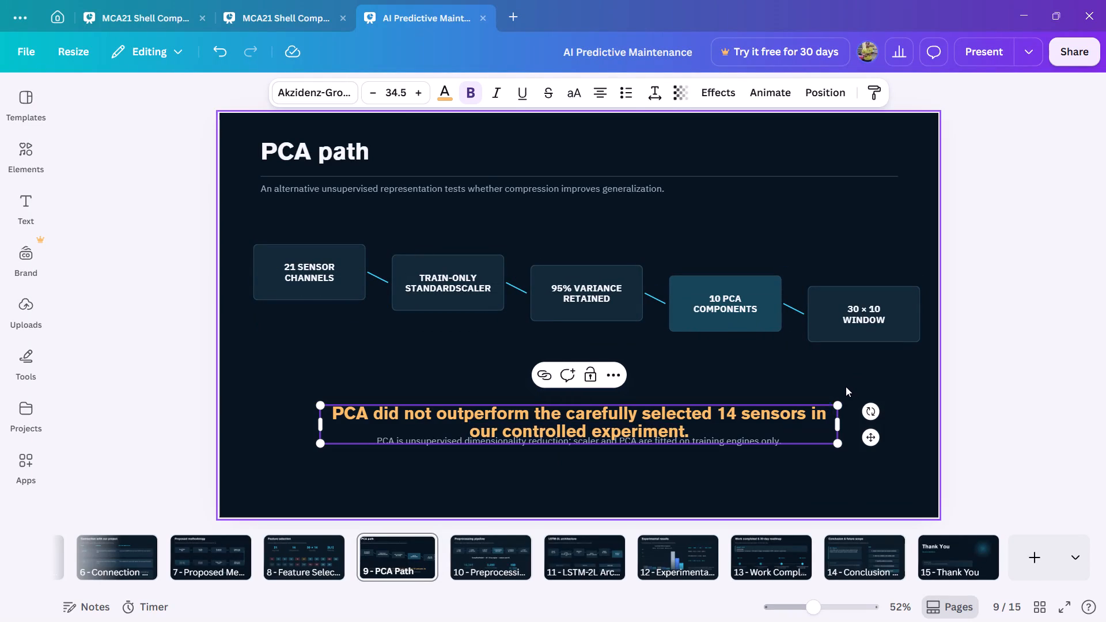
{"action": "left_click", "coordinate": [802, 407]}
{"action": "left_click_drag", "start_coordinate": [802, 407], "coordinate": [802, 389]}
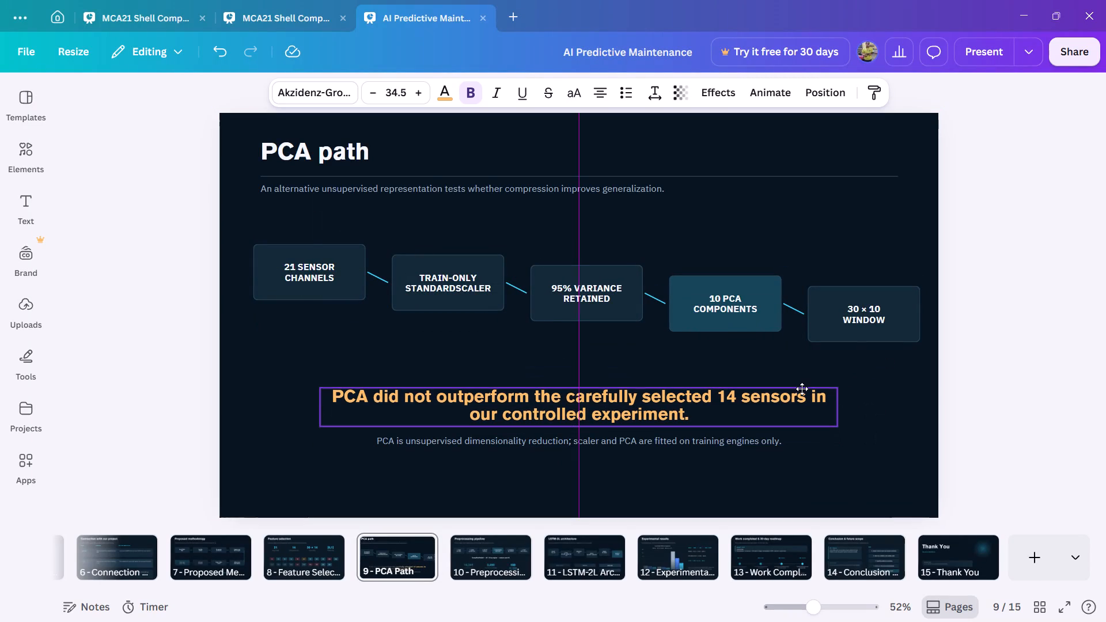
{"action": "left_click_drag", "start_coordinate": [802, 389], "coordinate": [802, 391]}
{"action": "left_click_drag", "start_coordinate": [802, 391], "coordinate": [802, 376]}
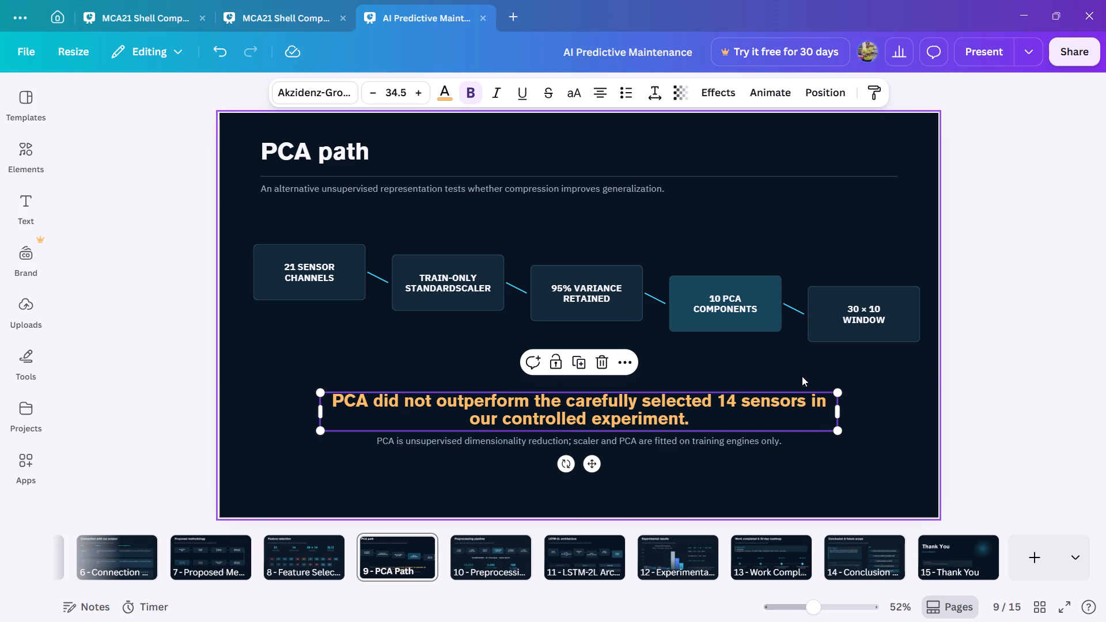
{"action": "left_click_drag", "start_coordinate": [802, 376], "coordinate": [801, 370]}
{"action": "left_click", "coordinate": [805, 411]}
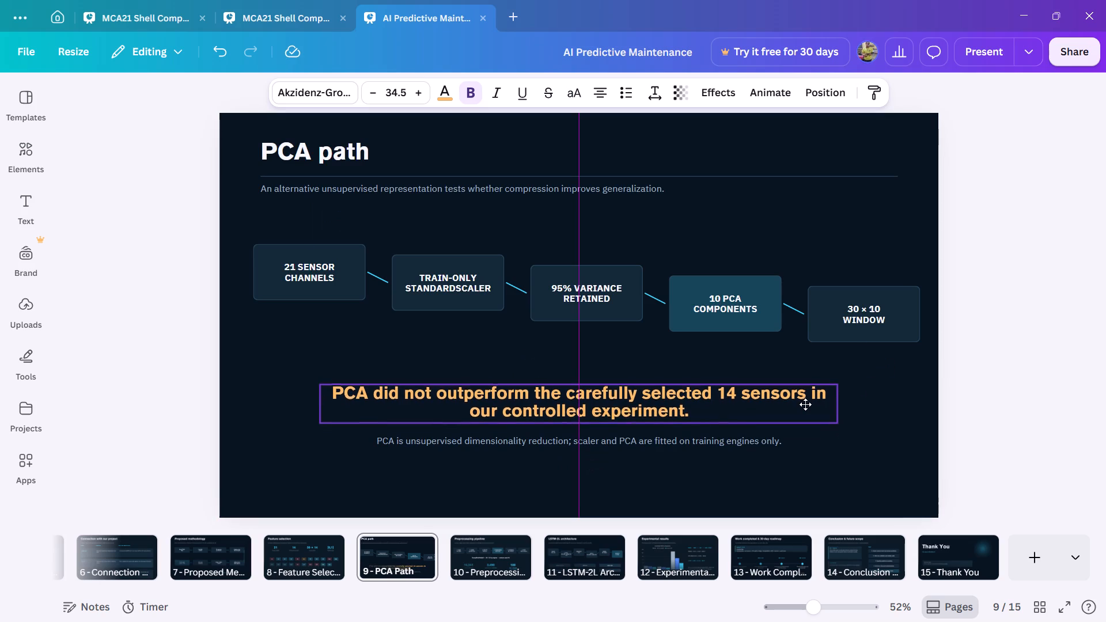
{"action": "left_click", "coordinate": [1010, 388]}
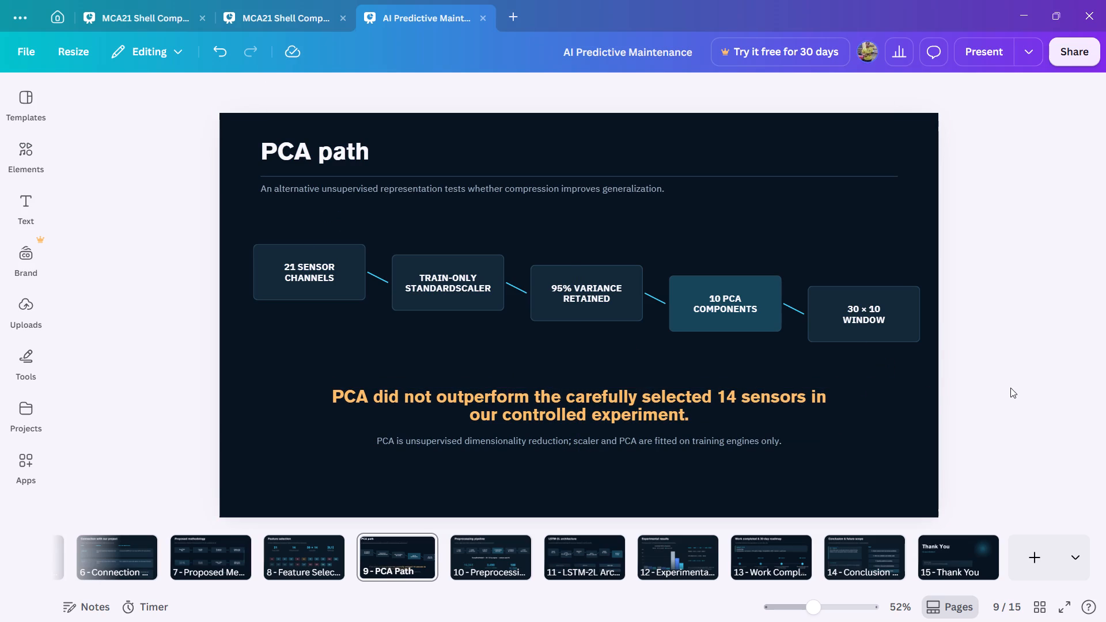
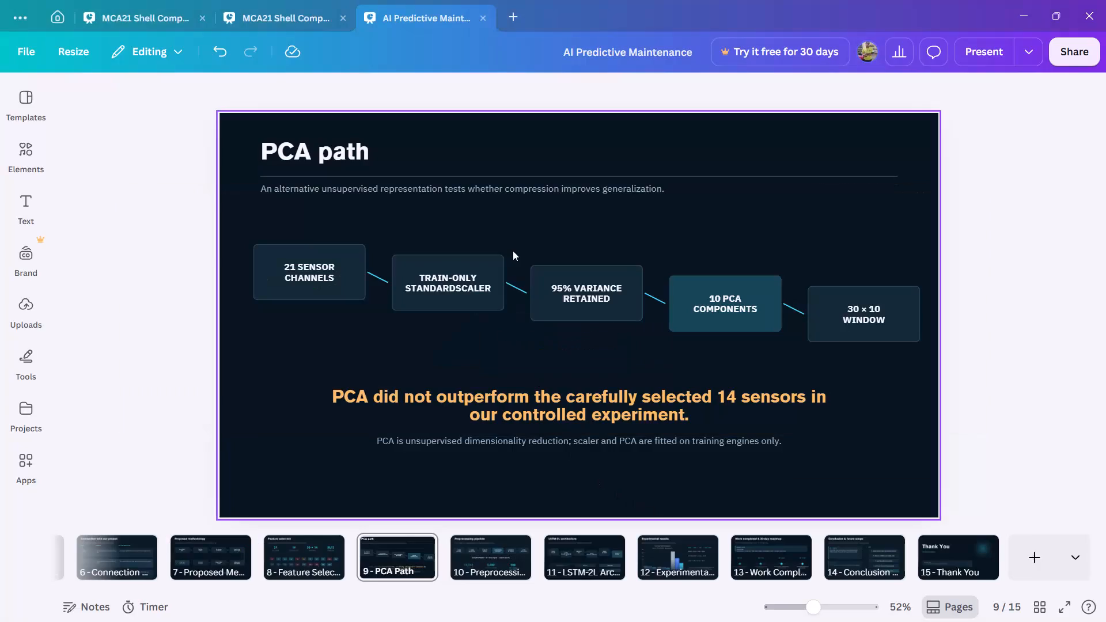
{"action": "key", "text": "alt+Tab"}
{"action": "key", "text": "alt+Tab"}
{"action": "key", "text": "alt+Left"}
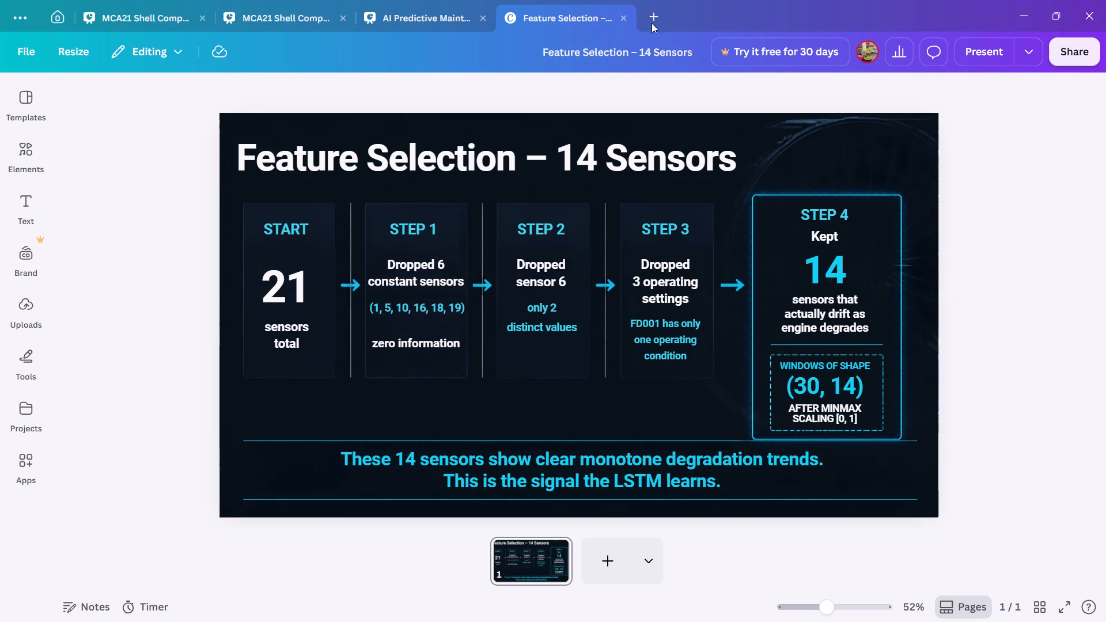
Review the AI Predictive Maintenance slides from PCA path to Thank You and back to Experimental results, and compare the Feature Selection – 14 Sensors design.
{"action": "key", "text": "alt+Tab"}
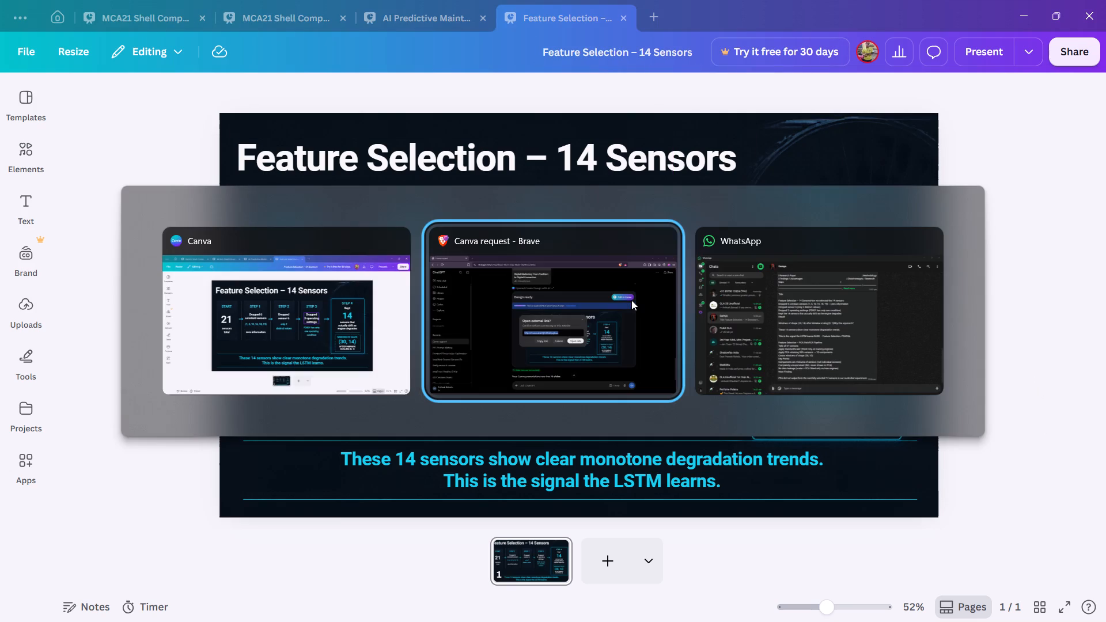
{"action": "key", "text": "alt+Left"}
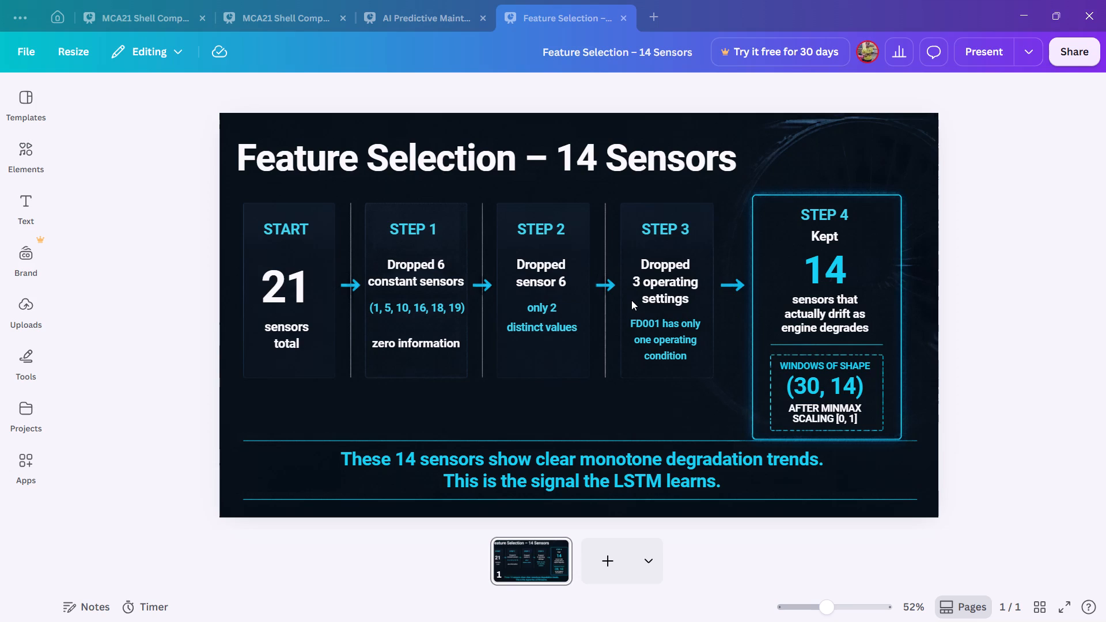
{"action": "left_click", "coordinate": [415, 27]}
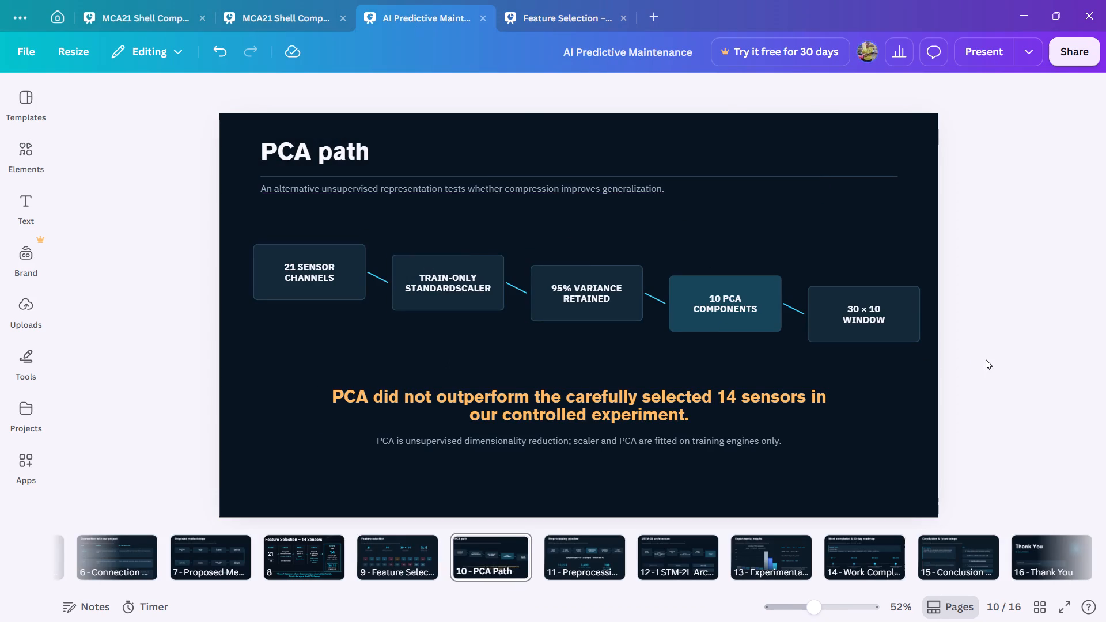
{"action": "key", "text": "Right"}
{"action": "key", "text": "Left"}
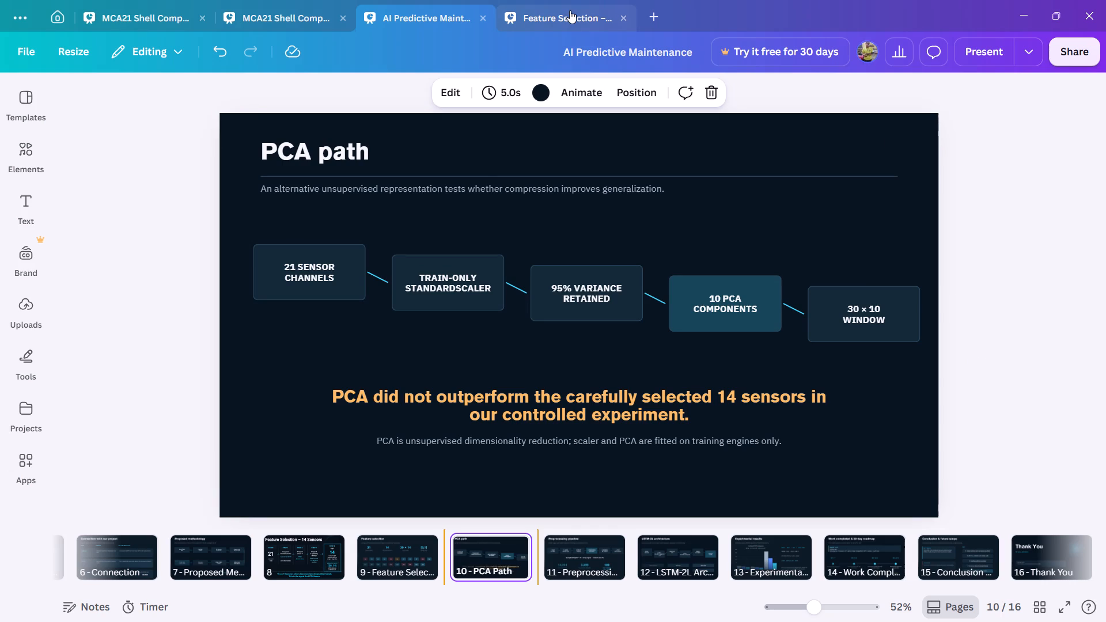
{"action": "key", "text": "Right"}
{"action": "key", "text": "Right"}
{"action": "key", "text": "Right"}
{"action": "key", "text": "Right"}
{"action": "key", "text": "Right"}
{"action": "key", "text": "Right"}
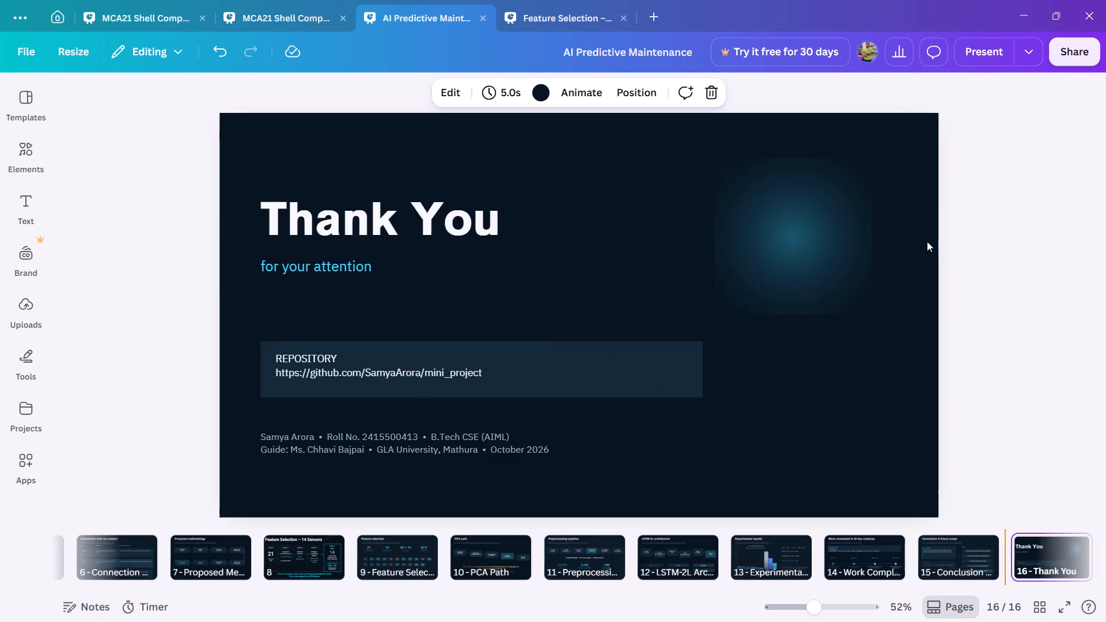
{"action": "key", "text": "Right"}
{"action": "key", "text": "Left"}
{"action": "key", "text": "Left"}
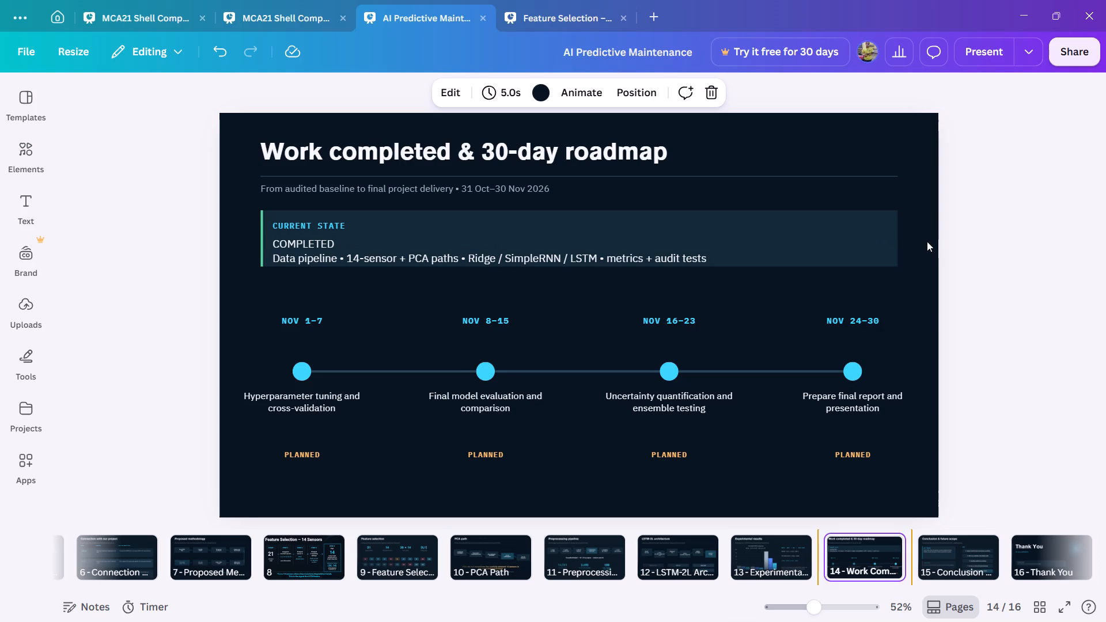
{"action": "key", "text": "Left"}
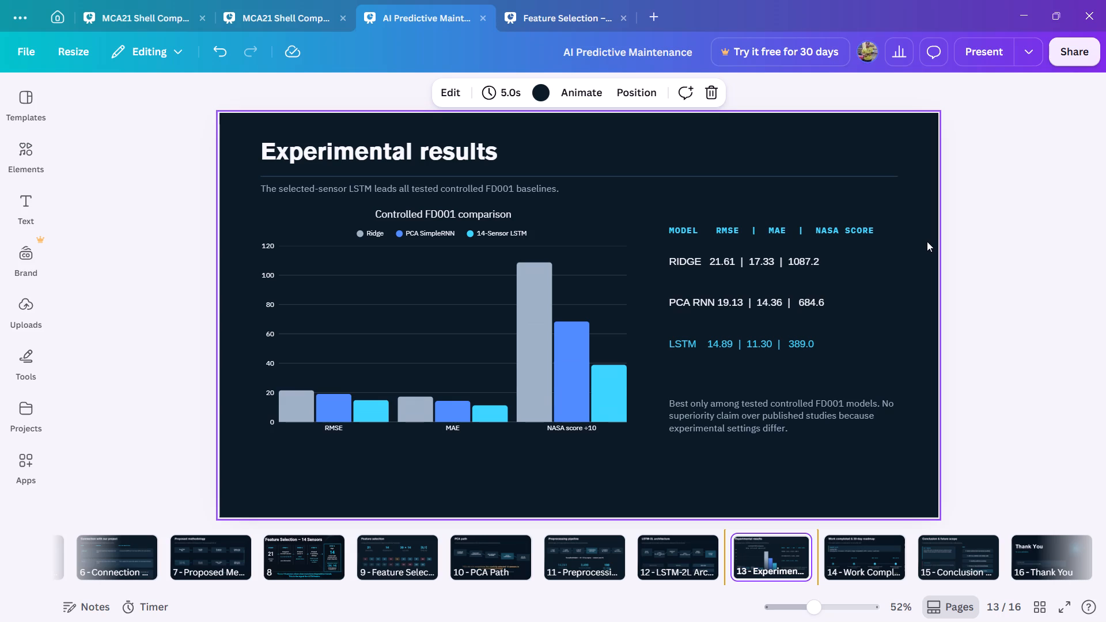
{"action": "left_click", "coordinate": [543, 13]}
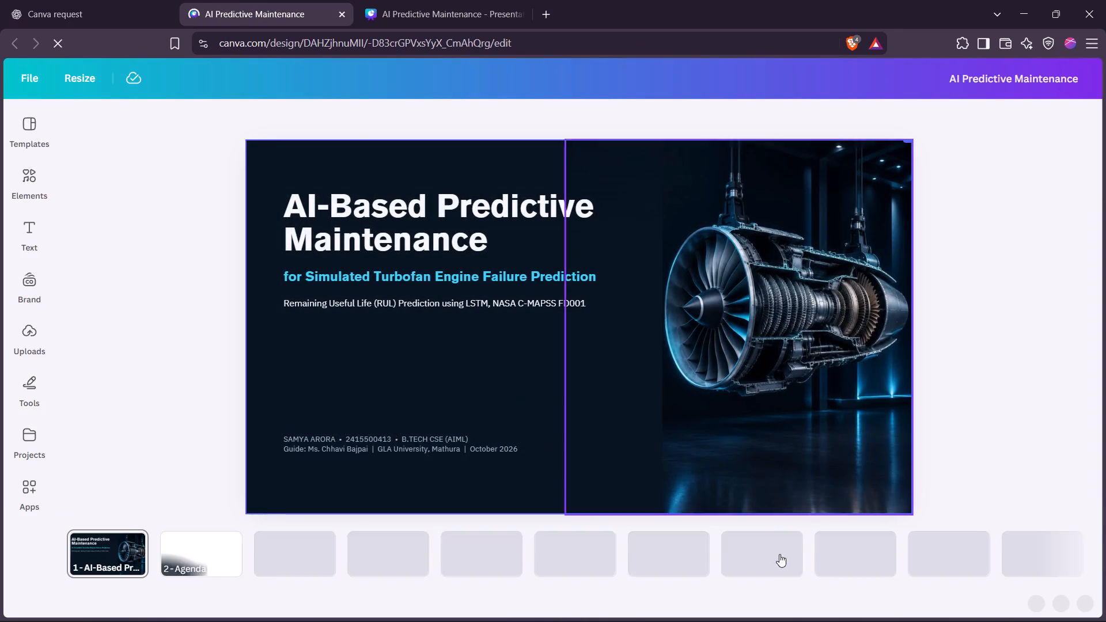
Review the updated deck's slides from Experimental results back to Feature selection, and on to the end of the deck.
{"action": "scroll", "coordinate": [904, 551], "scroll_direction": "left", "scroll_amount": 5}
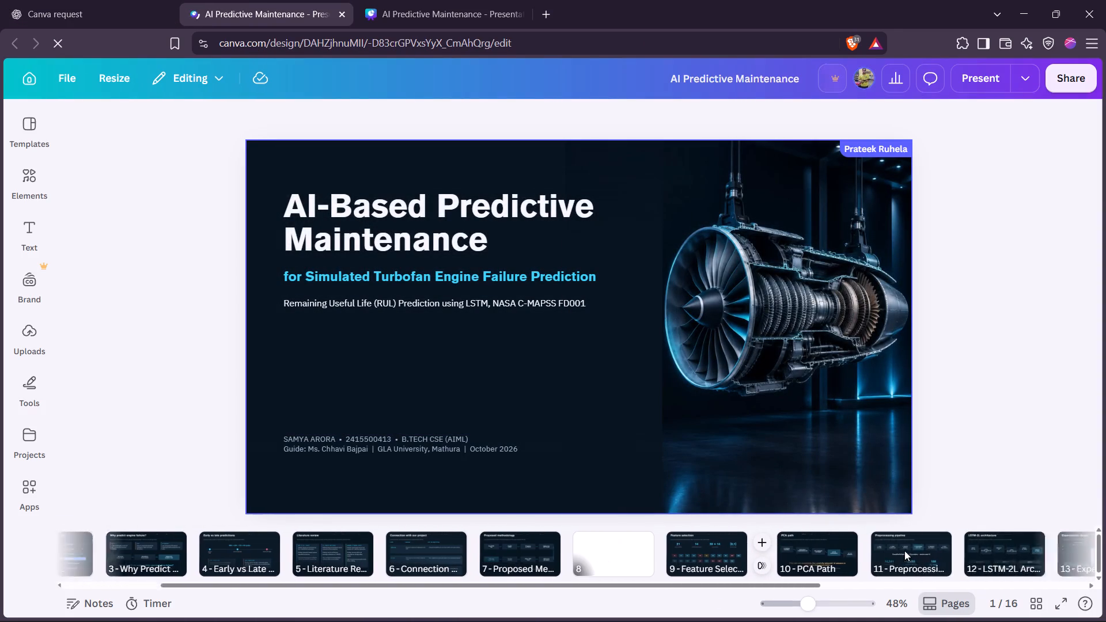
{"action": "scroll", "coordinate": [904, 551], "scroll_direction": "left", "scroll_amount": 3}
{"action": "left_click", "coordinate": [904, 551]}
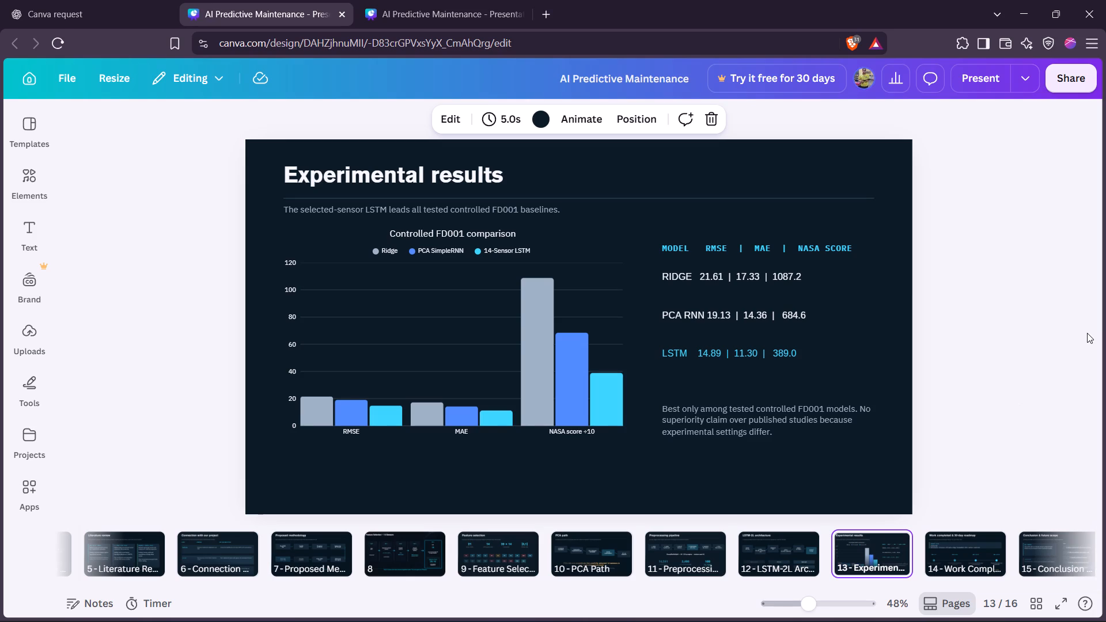
{"action": "key", "text": "Left"}
{"action": "key", "text": "Left"}
{"action": "key", "text": "Left"}
{"action": "key", "text": "Left"}
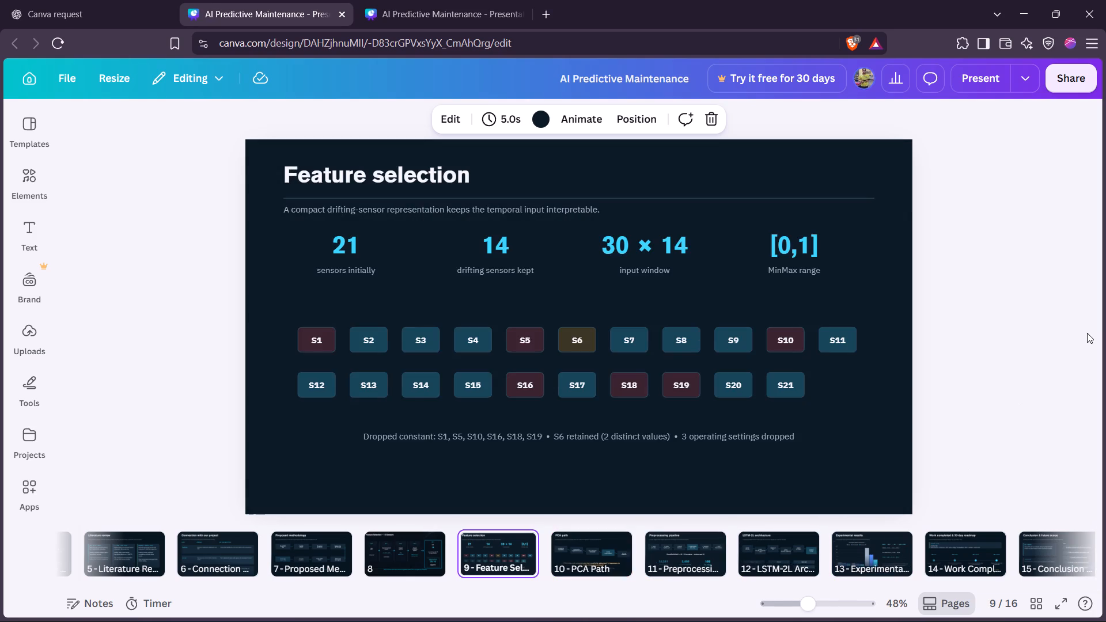
{"action": "key", "text": "Right"}
{"action": "key", "text": "Right"}
{"action": "key", "text": "Right"}
{"action": "key", "text": "Right"}
{"action": "key", "text": "Right"}
{"action": "key", "text": "Right"}
{"action": "key", "text": "Right"}
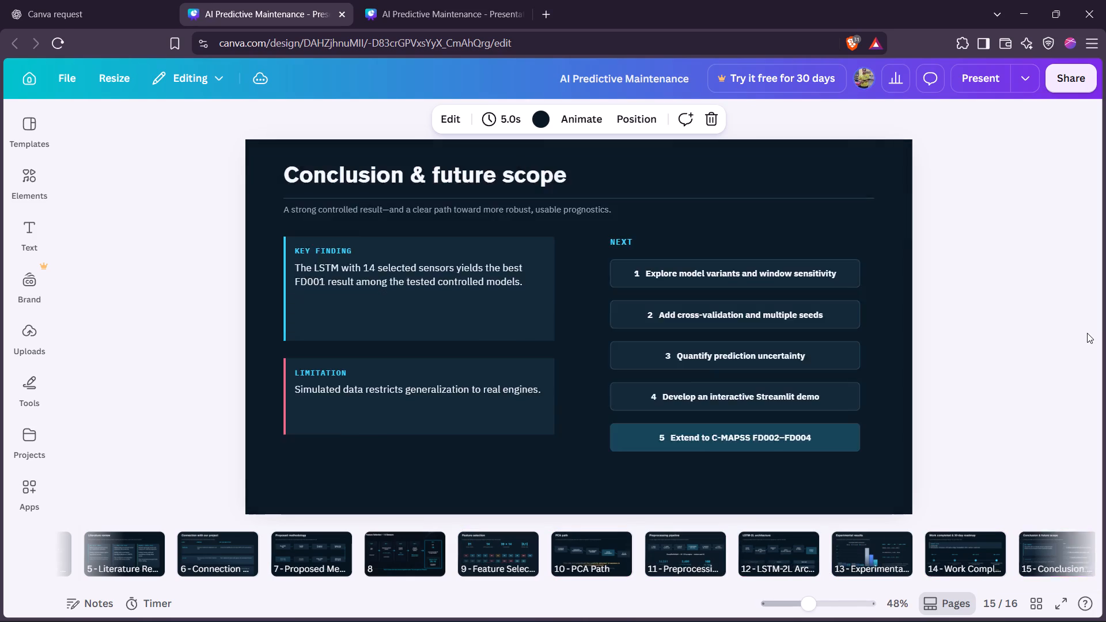
{"action": "key", "text": "Right"}
In the earlier Canva tab, compare the Feature Selection – 14 Sensors slide with the following Feature selection slide.
{"action": "left_click", "coordinate": [386, 0]}
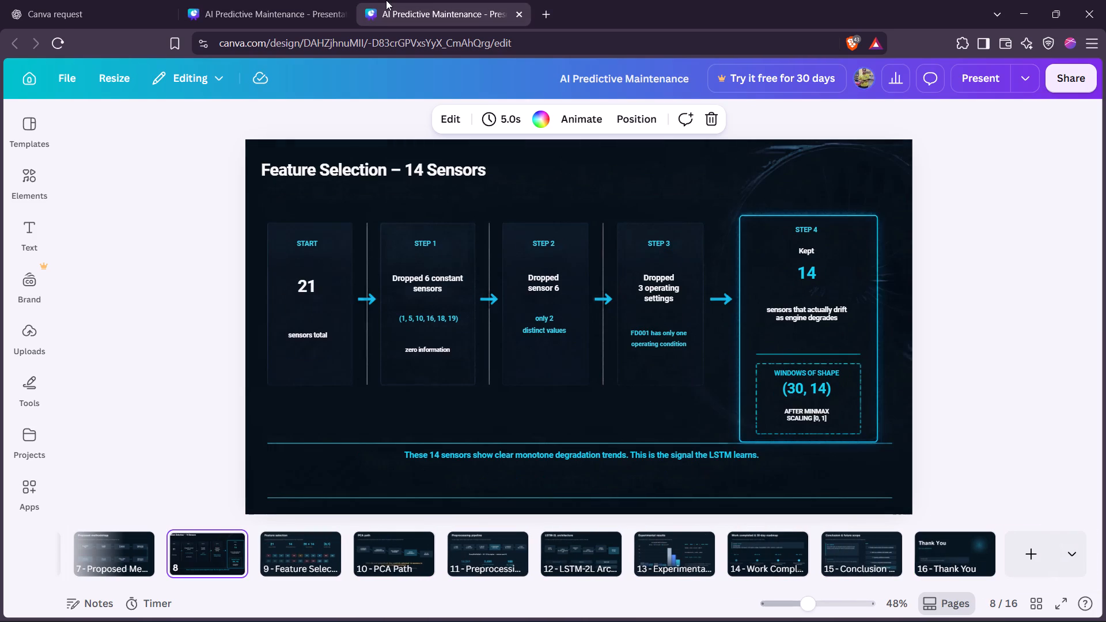
{"action": "left_click", "coordinate": [1020, 330]}
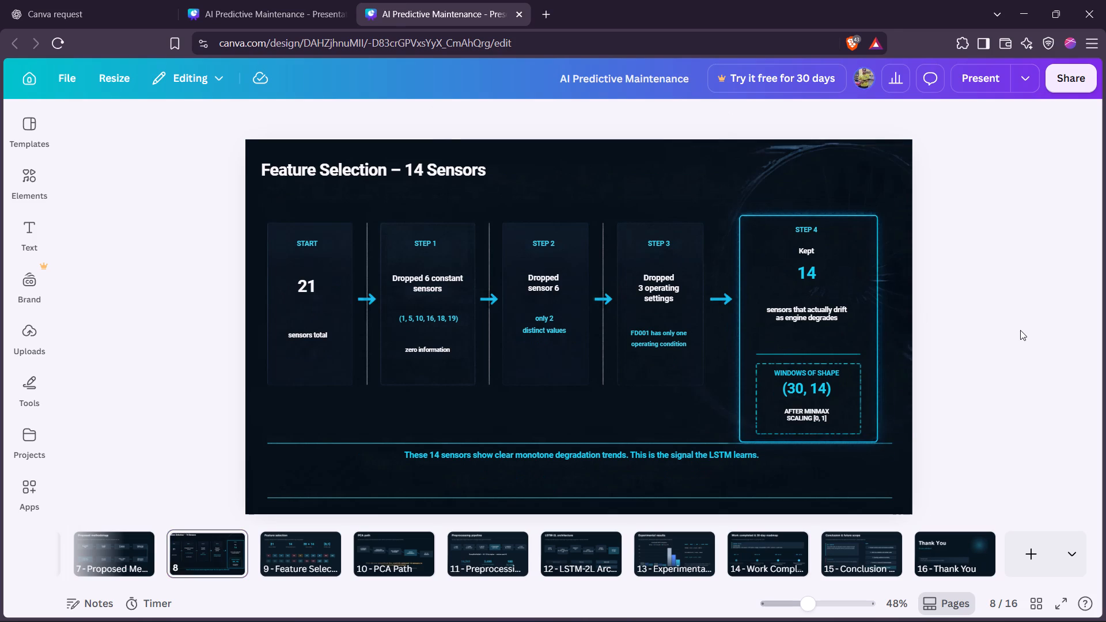
{"action": "scroll", "coordinate": [1020, 330], "scroll_direction": "down", "scroll_amount": 1}
{"action": "key", "text": "Right"}
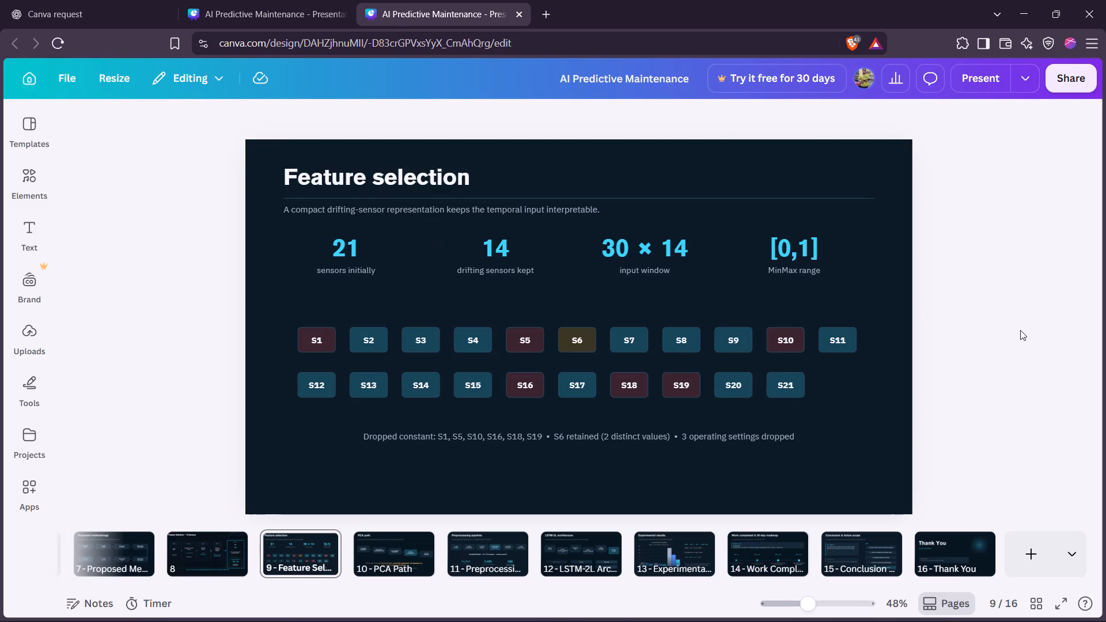
{"action": "key", "text": "Left"}
{"action": "key", "text": "Left"}
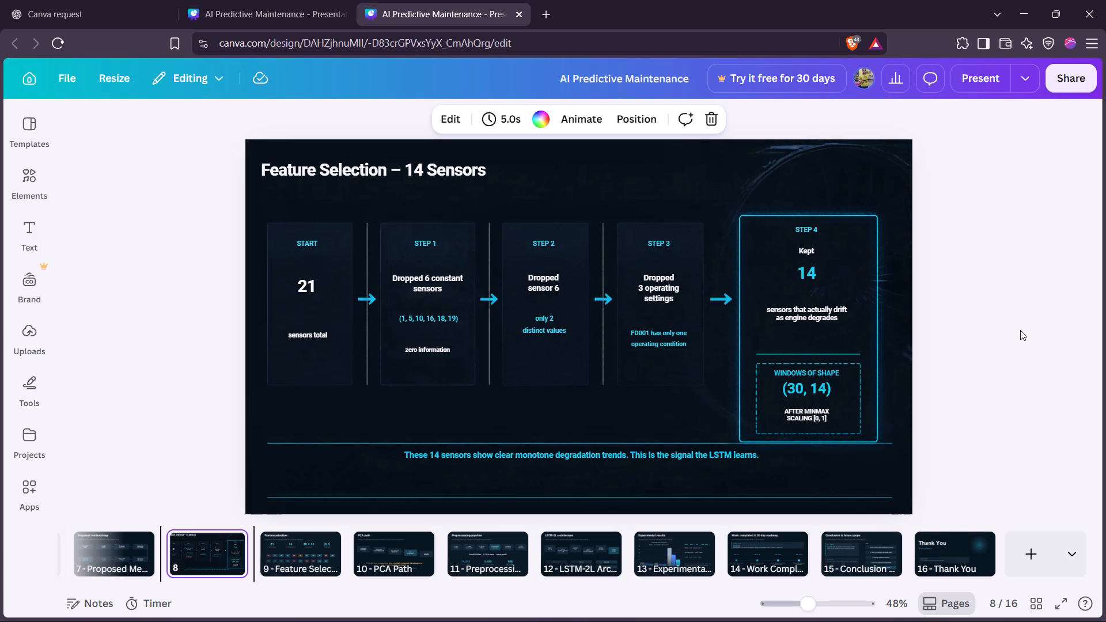
{"action": "left_click", "coordinate": [563, 422]}
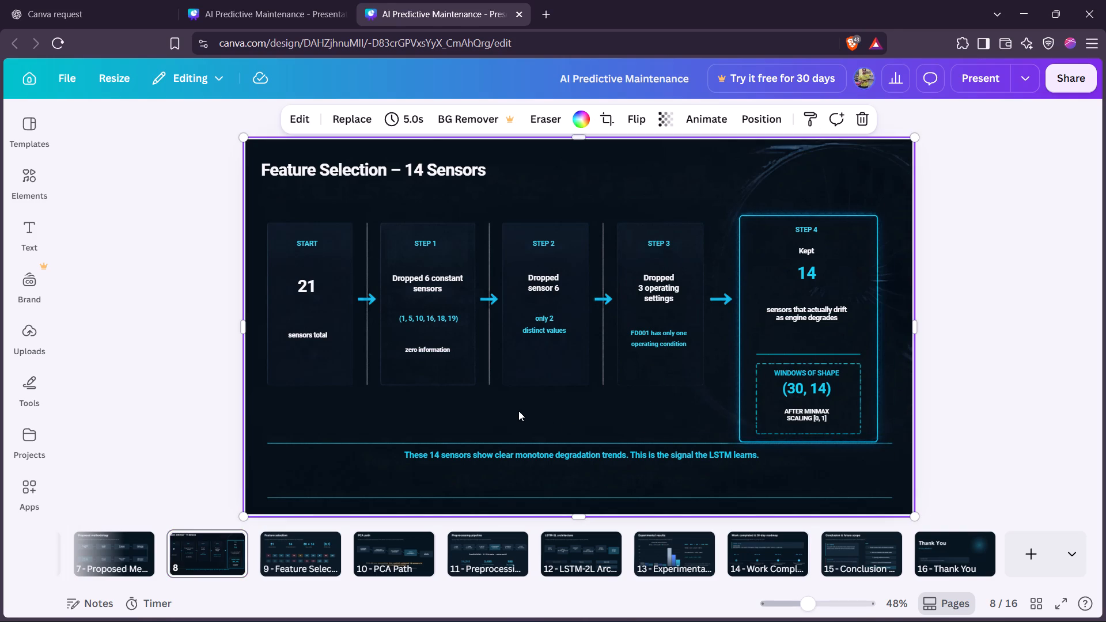
{"action": "left_click", "coordinate": [518, 411]}
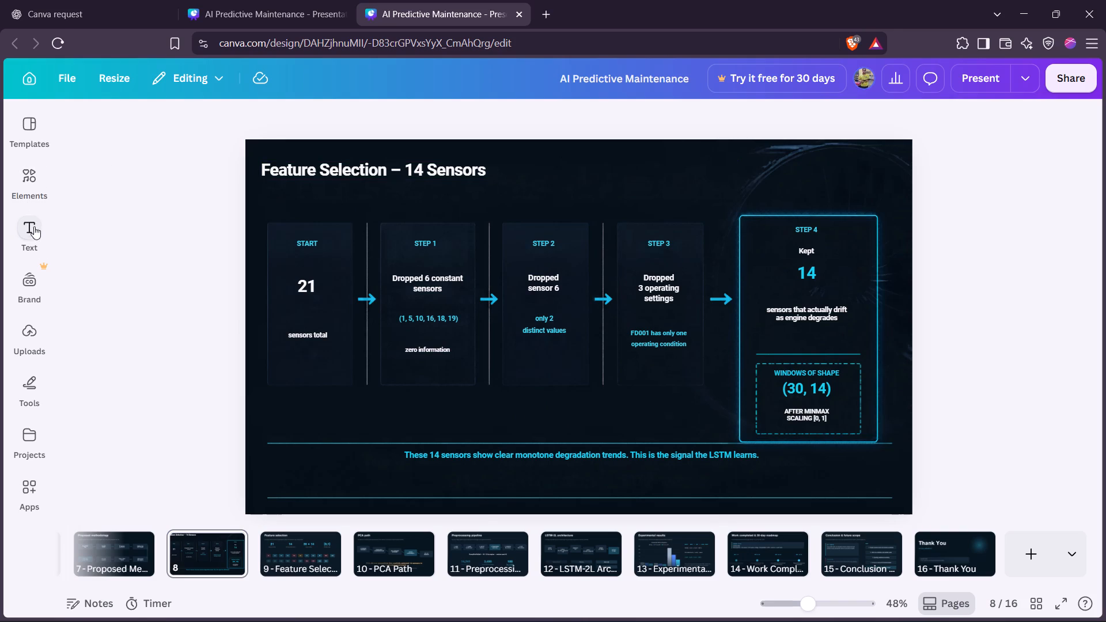
Add a text box to the Feature Selection – 14 Sensors slide, placed in the empty area below the Step 2 card.
{"action": "left_click", "coordinate": [43, 253]}
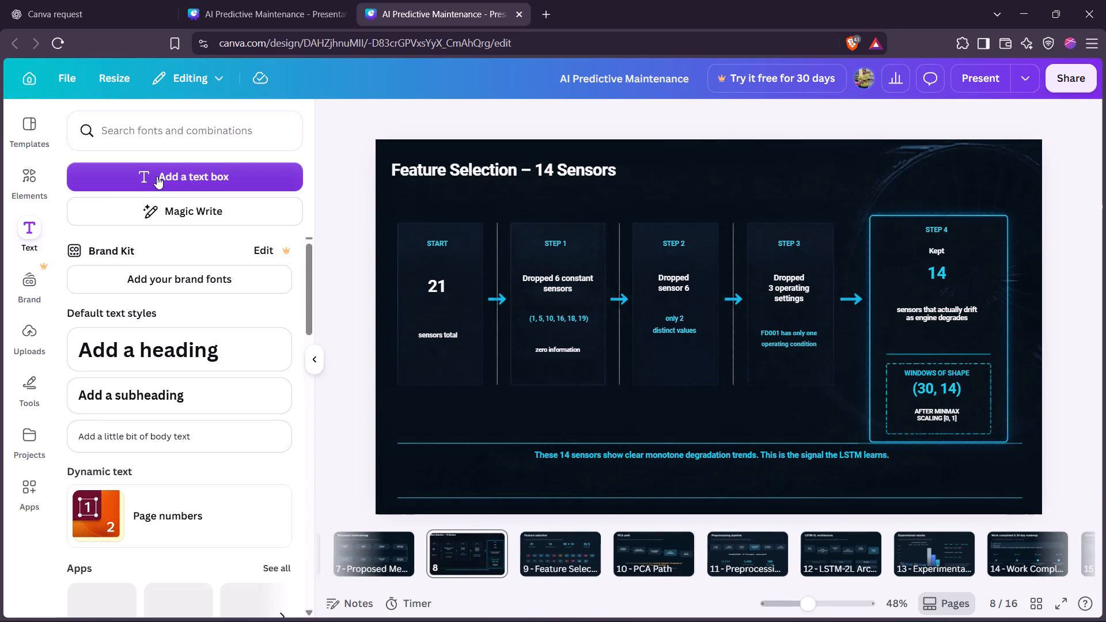
{"action": "left_click", "coordinate": [157, 176]}
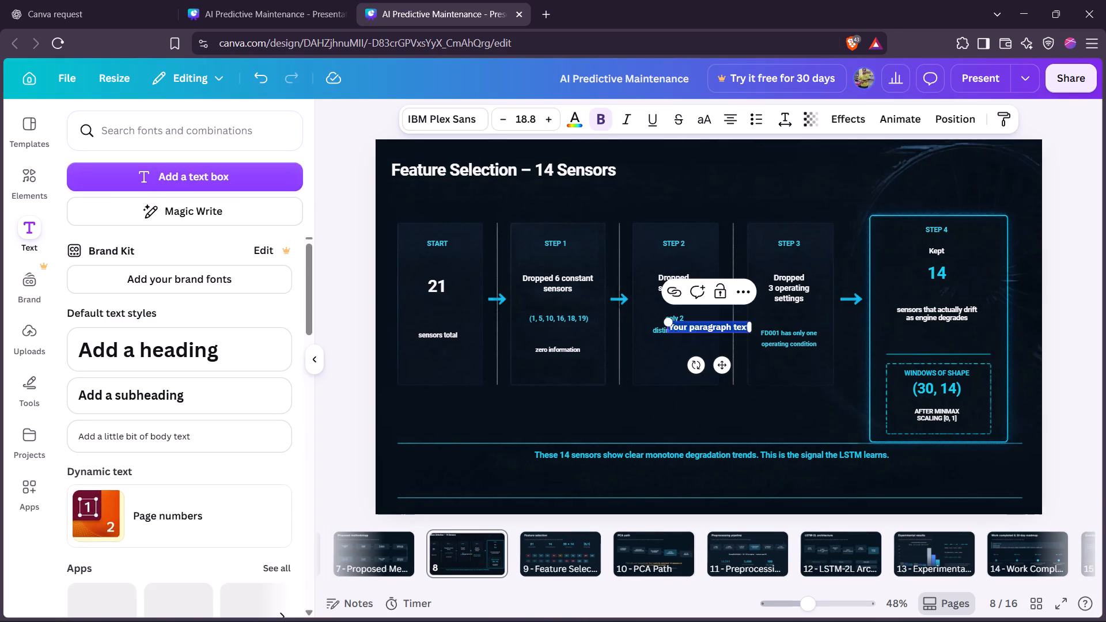
{"action": "left_click_drag", "start_coordinate": [724, 363], "coordinate": [713, 432]}
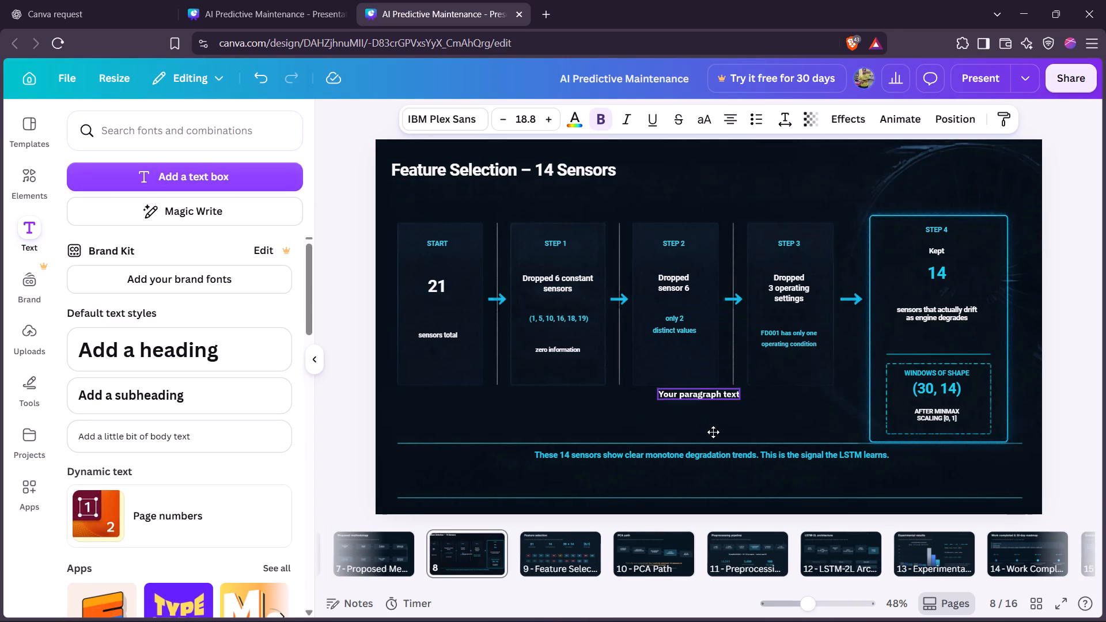
{"action": "left_click_drag", "start_coordinate": [713, 432], "coordinate": [648, 451]}
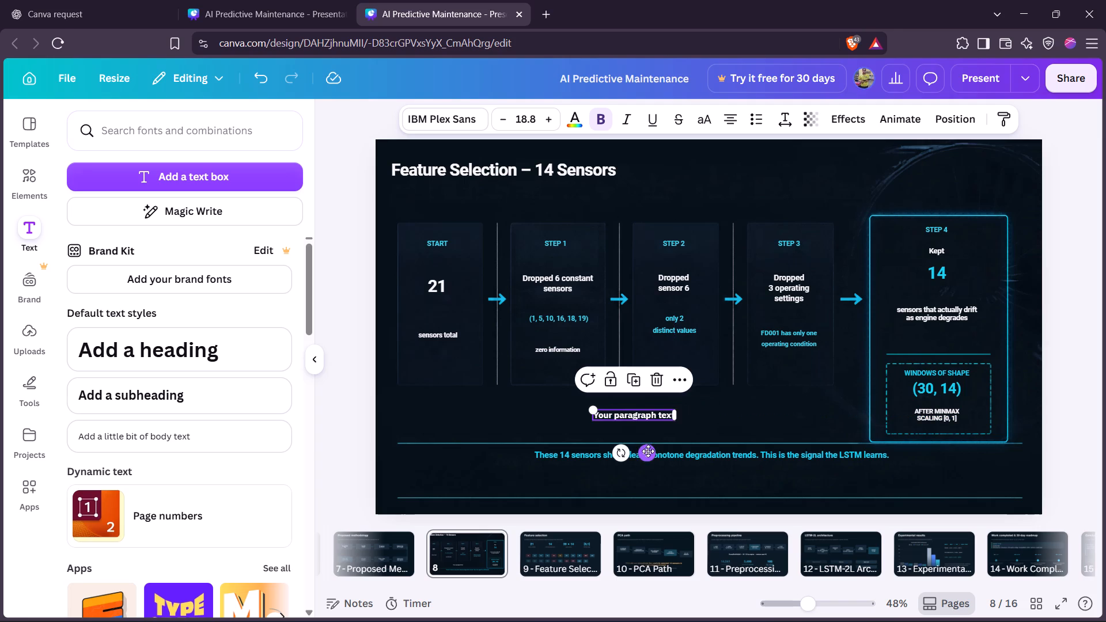
{"action": "left_click_drag", "start_coordinate": [643, 408], "coordinate": [654, 413]}
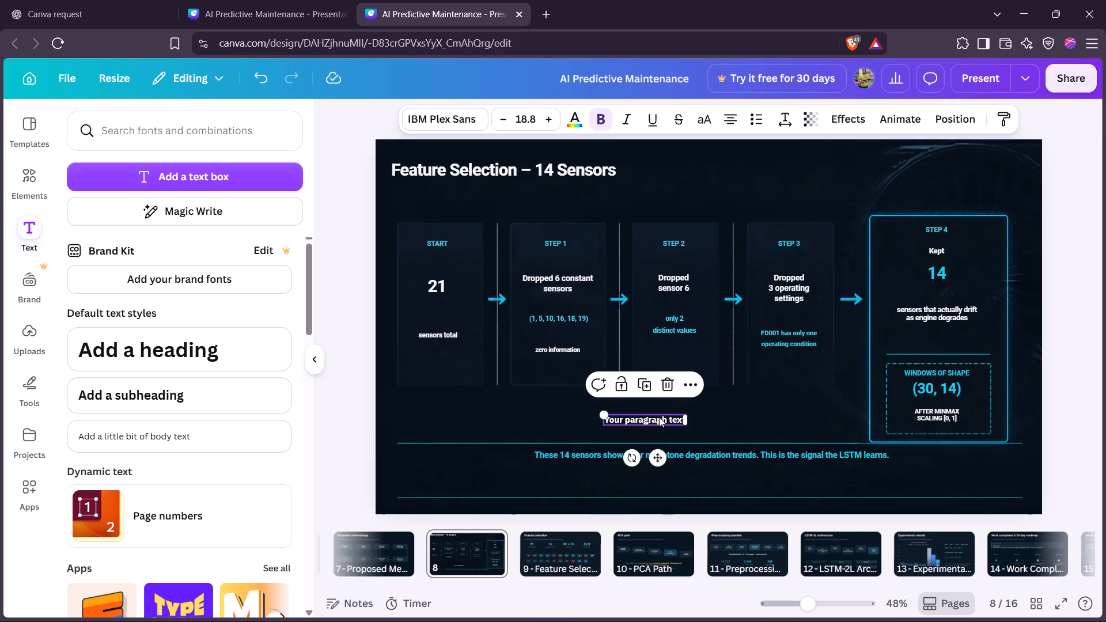
Replace the new text box's placeholder text with "Used MIN - MAX Scaler".
{"action": "triple_click", "coordinate": [659, 418]}
{"action": "key", "text": "BackSpace"}
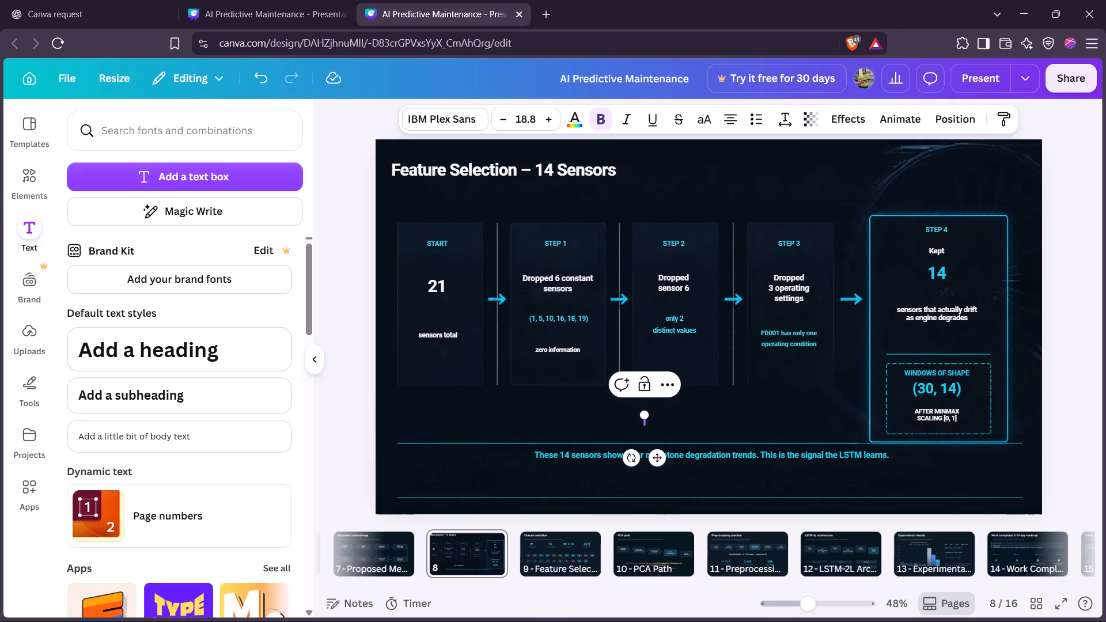
{"action": "type", "text": "Used"}
{"action": "key", "text": "space"}
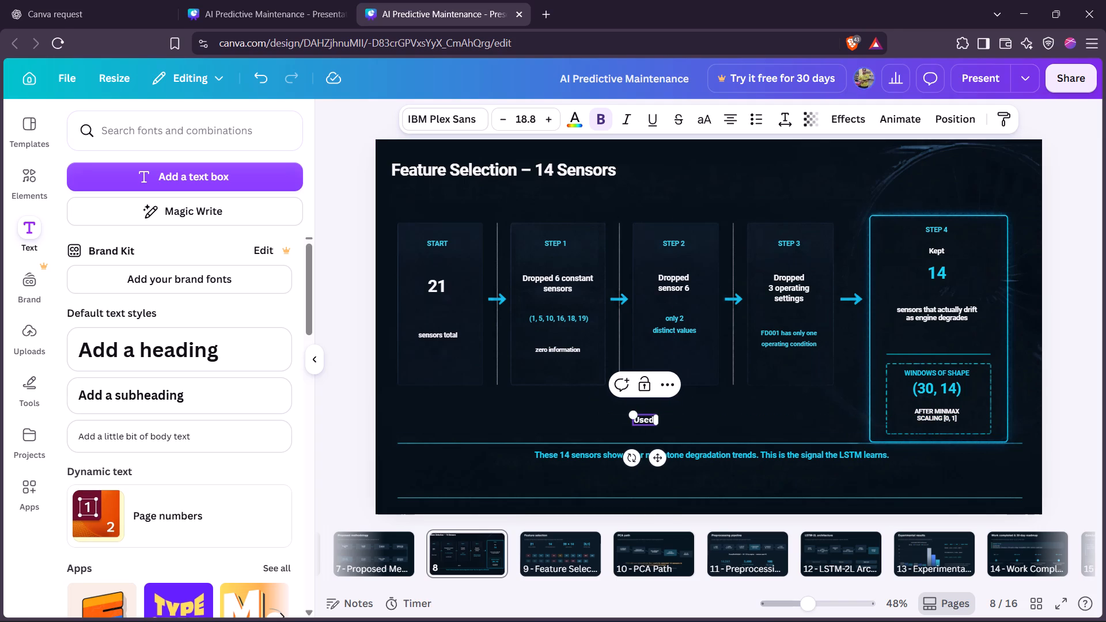
{"action": "type", "text": "mi"}
{"action": "key", "text": "BackSpace"}
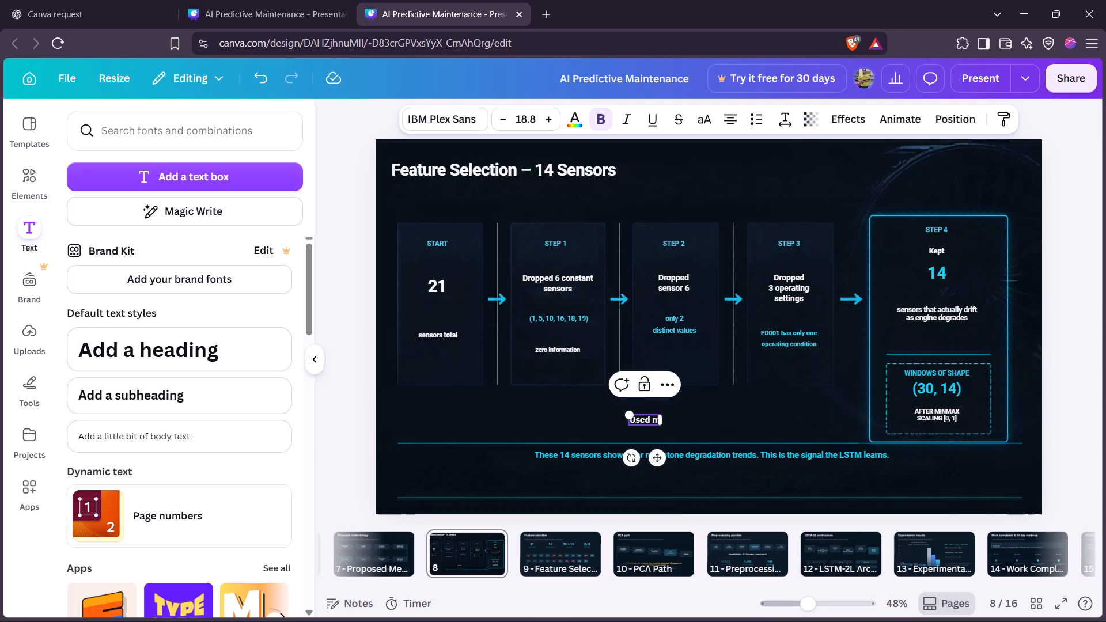
{"action": "key", "text": "n"}
{"action": "key", "text": "comma"}
{"action": "key", "text": "BackSpace"}
{"action": "key", "text": "BackSpace"}
{"action": "type", "text": "in"}
{"action": "key", "text": "BackSpace"}
{"action": "key", "text": "BackSpace"}
{"action": "key", "text": "BackSpace"}
{"action": "type", "text": "MIN"}
{"action": "key", "text": "space"}
{"action": "type", "text": "adn"}
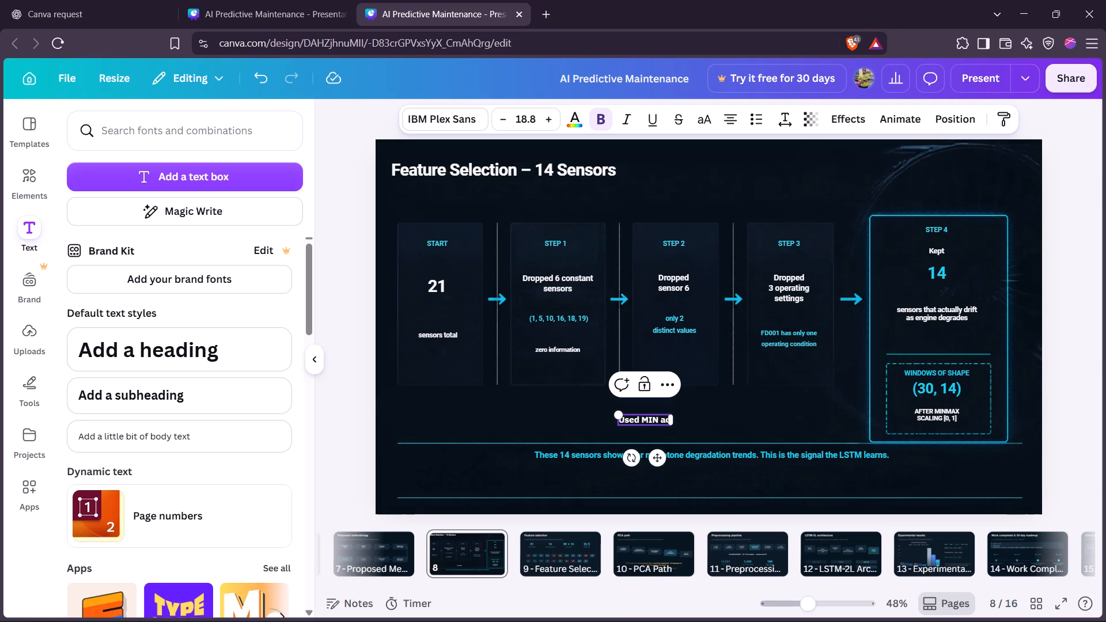
{"action": "key", "text": "space"}
{"action": "key", "text": "BackSpace"}
{"action": "key", "text": "BackSpace"}
{"action": "key", "text": "BackSpace"}
{"action": "key", "text": "BackSpace"}
{"action": "key", "text": "BackSpace"}
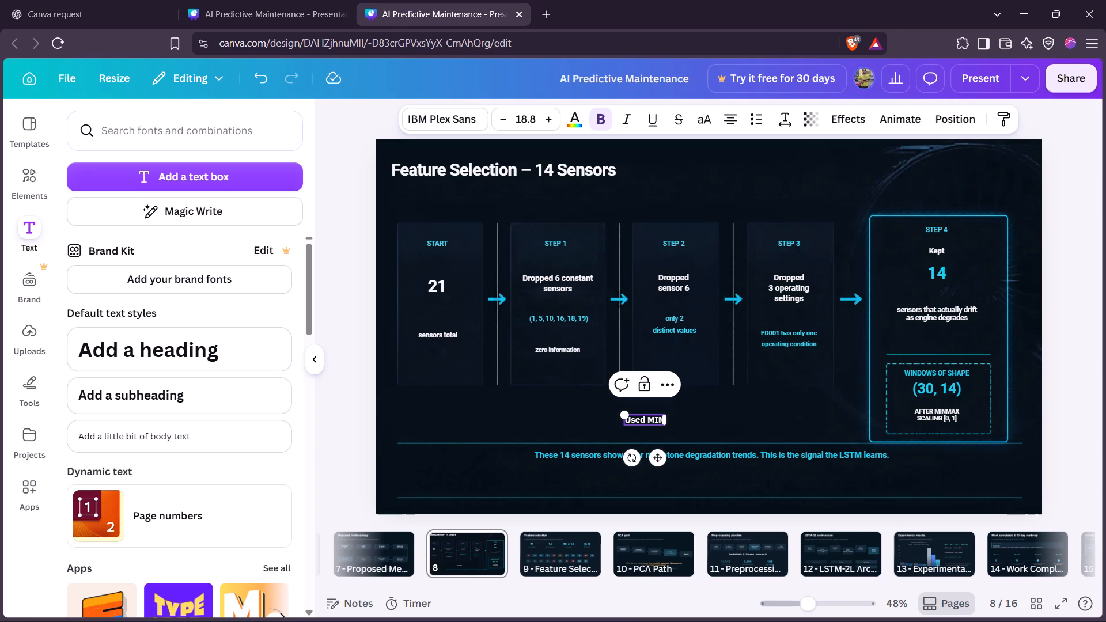
{"action": "type", "text": "-"}
{"action": "key", "text": "space"}
{"action": "key", "text": "BackSpace"}
{"action": "key", "text": "BackSpace"}
{"action": "key", "text": "space"}
{"action": "type", "text": "- MAX"}
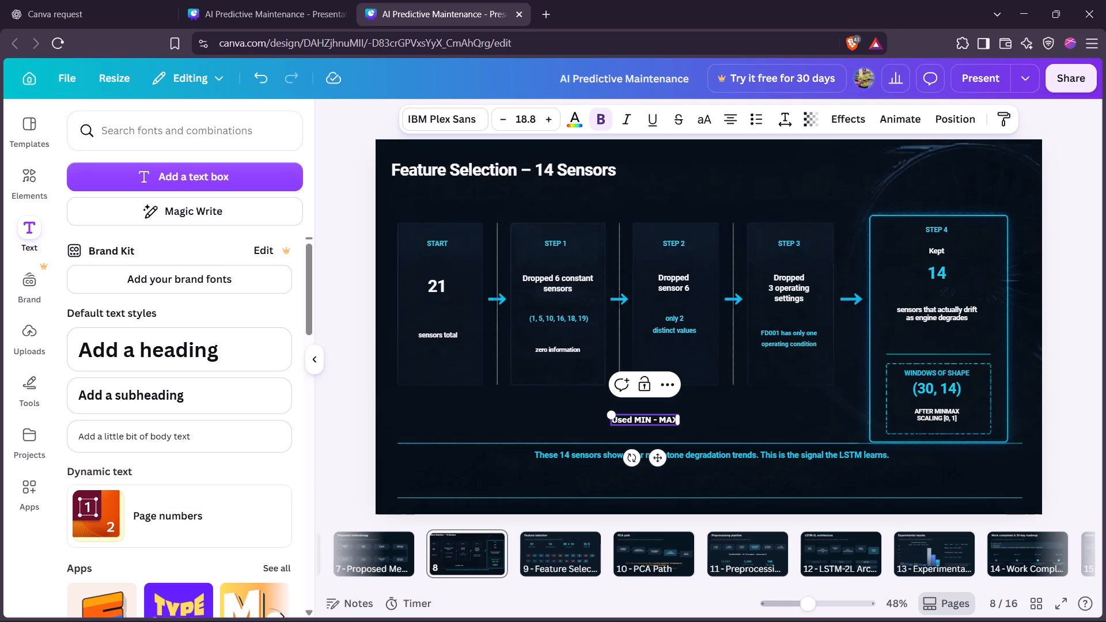
{"action": "key", "text": "space"}
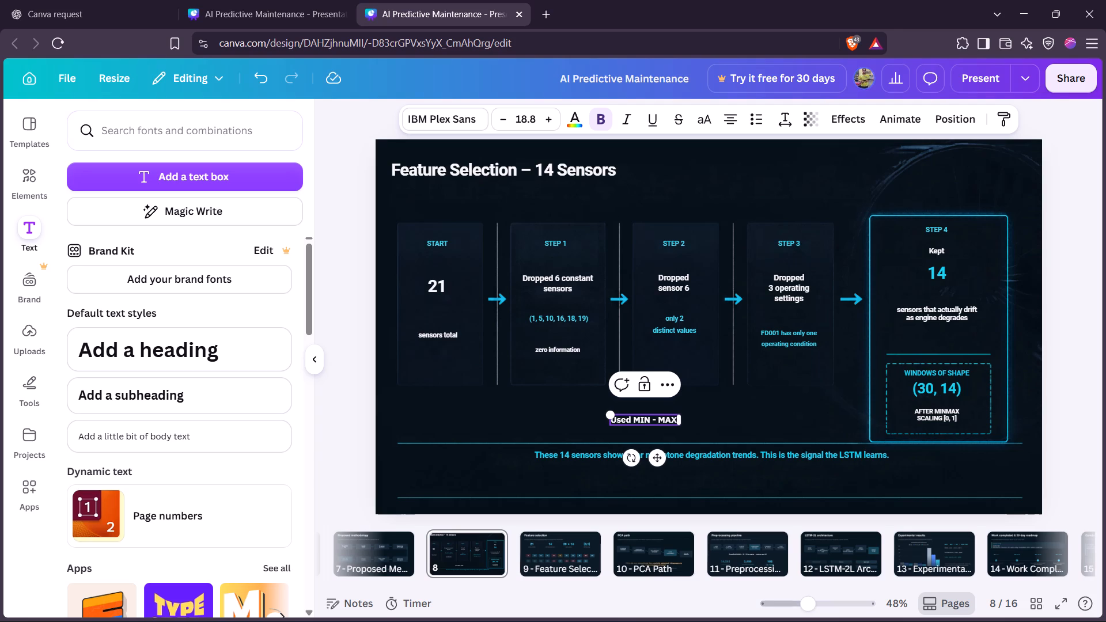
{"action": "type", "text": "Scaler"}
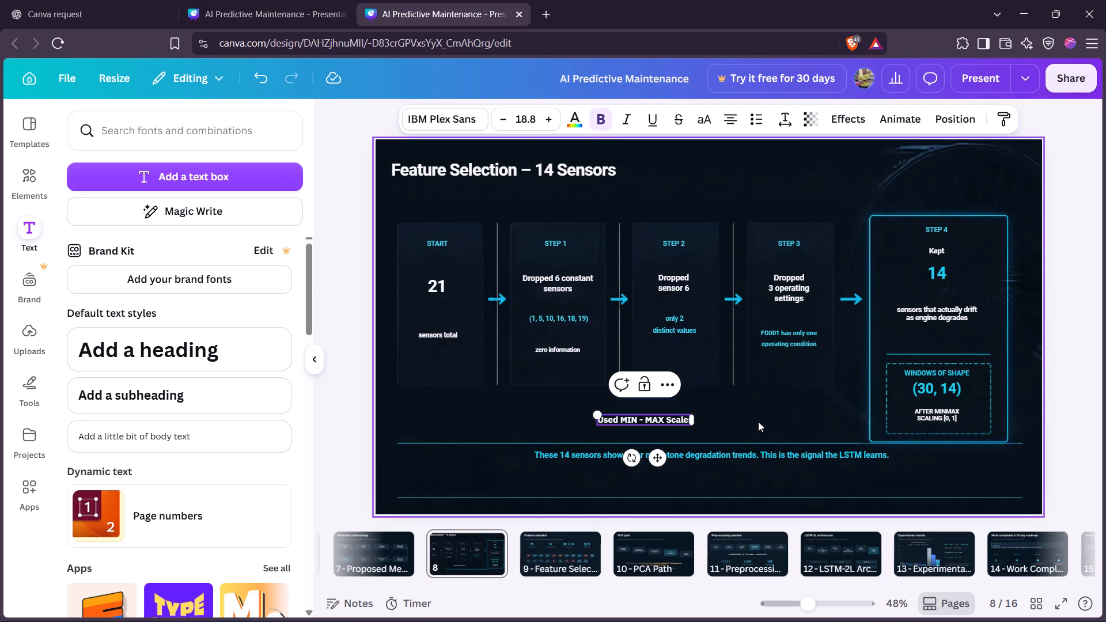
Increase the font size of the "Used MIN - MAX Scaler" text to 20.7.
{"action": "triple_click", "coordinate": [638, 418]}
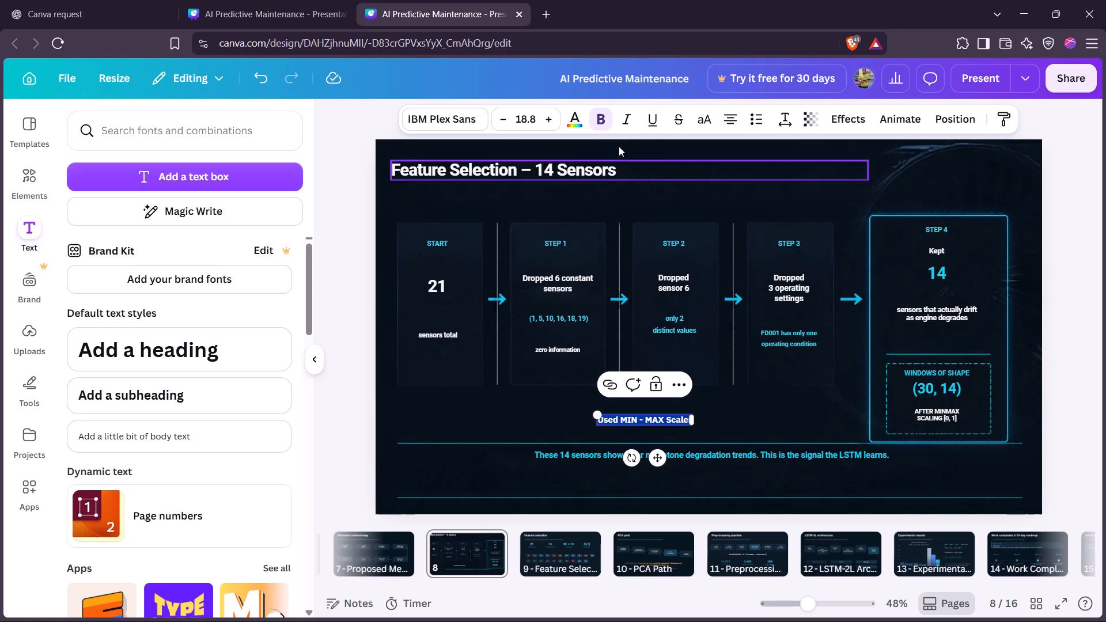
{"action": "left_click", "coordinate": [550, 119]}
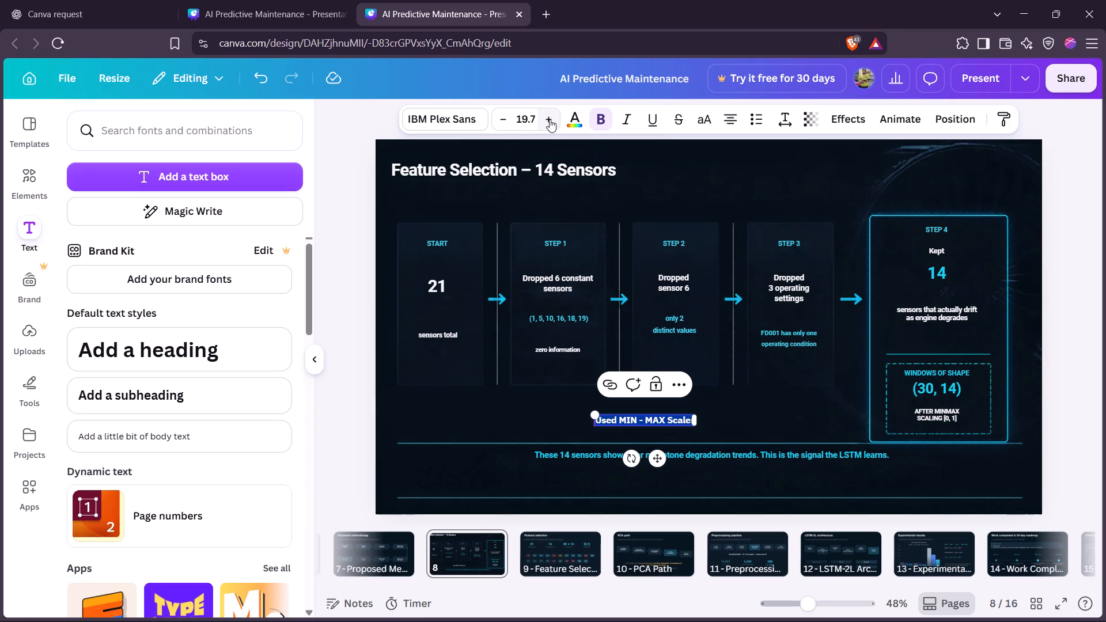
{"action": "left_click", "coordinate": [550, 119]}
{"action": "left_click", "coordinate": [743, 423]}
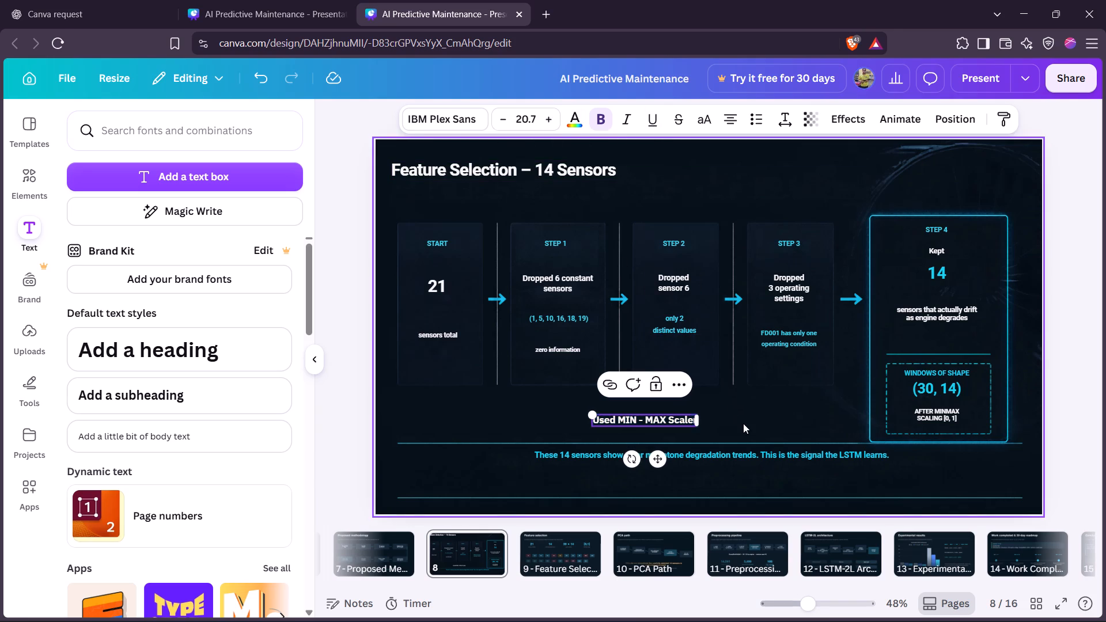
Move the "Used MIN - MAX Scaler" text just below the cyan takeaway sentence, above the bottom divider line.
{"action": "left_click", "coordinate": [660, 422]}
{"action": "left_click_drag", "start_coordinate": [660, 422], "coordinate": [666, 472]}
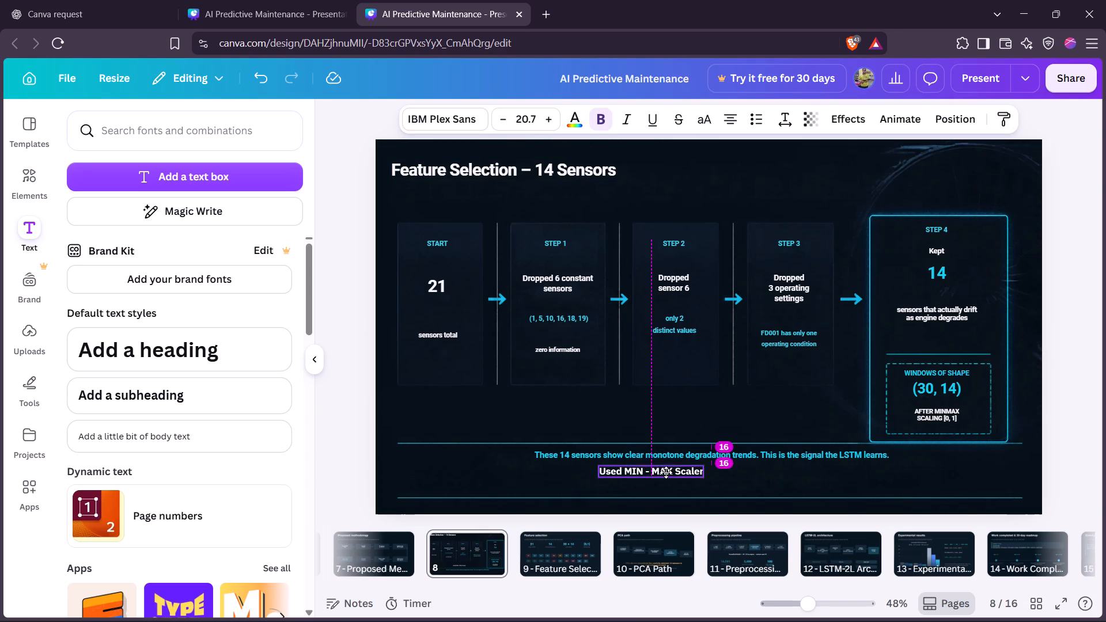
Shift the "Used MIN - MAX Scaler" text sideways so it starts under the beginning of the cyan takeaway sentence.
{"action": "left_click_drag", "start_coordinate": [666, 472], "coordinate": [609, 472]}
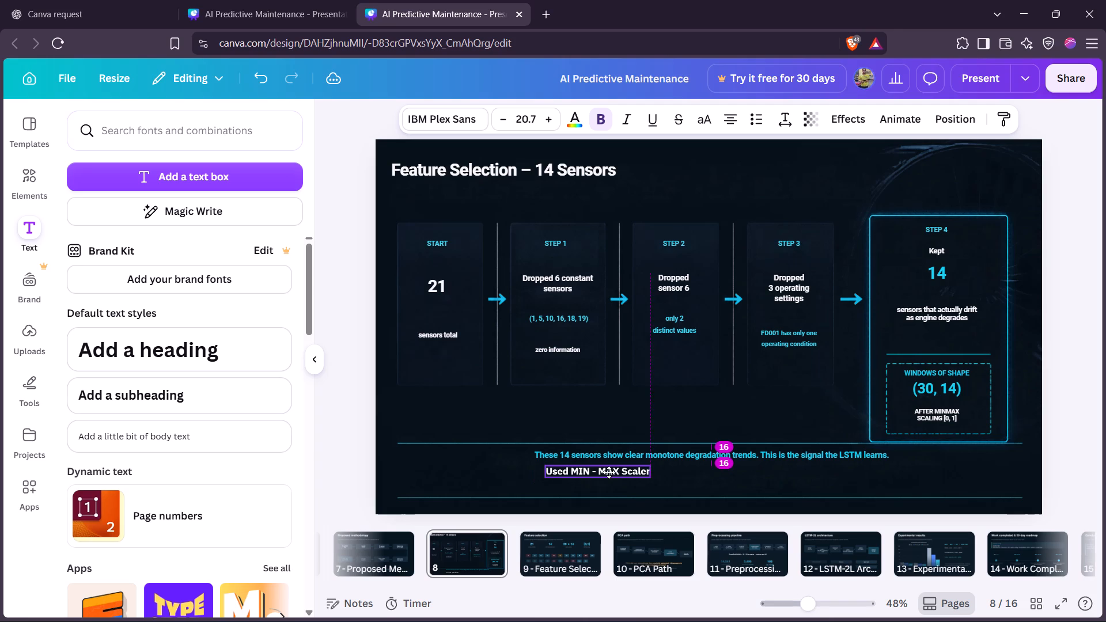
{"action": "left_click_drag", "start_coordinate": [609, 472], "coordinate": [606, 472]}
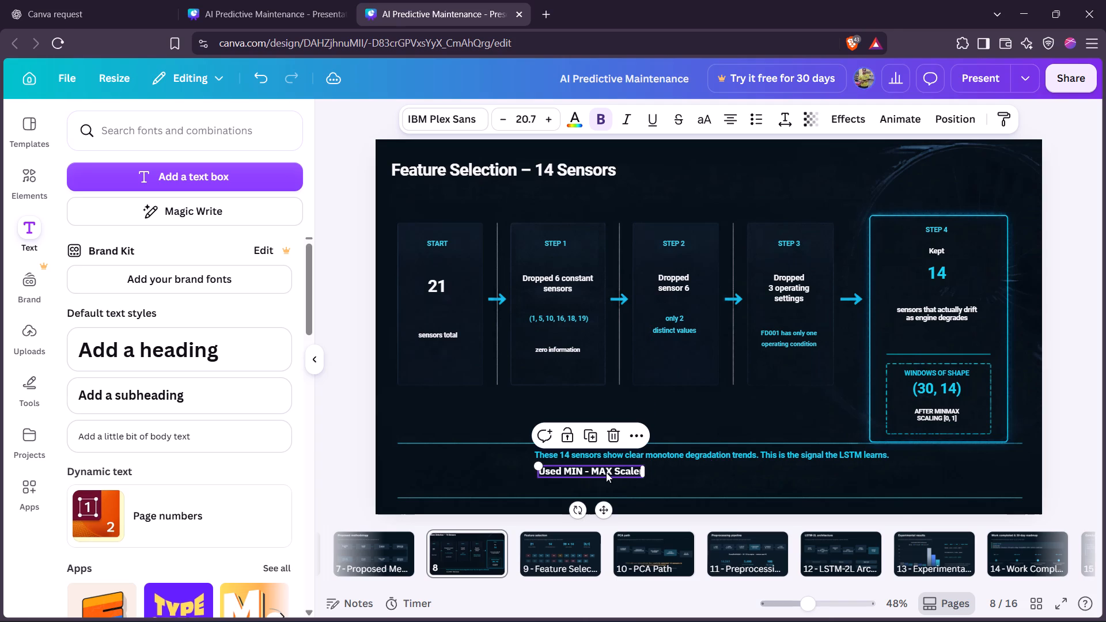
Copy the full wording of the white "Used MIN - MAX Scaler" note.
{"action": "left_click", "coordinate": [614, 457]}
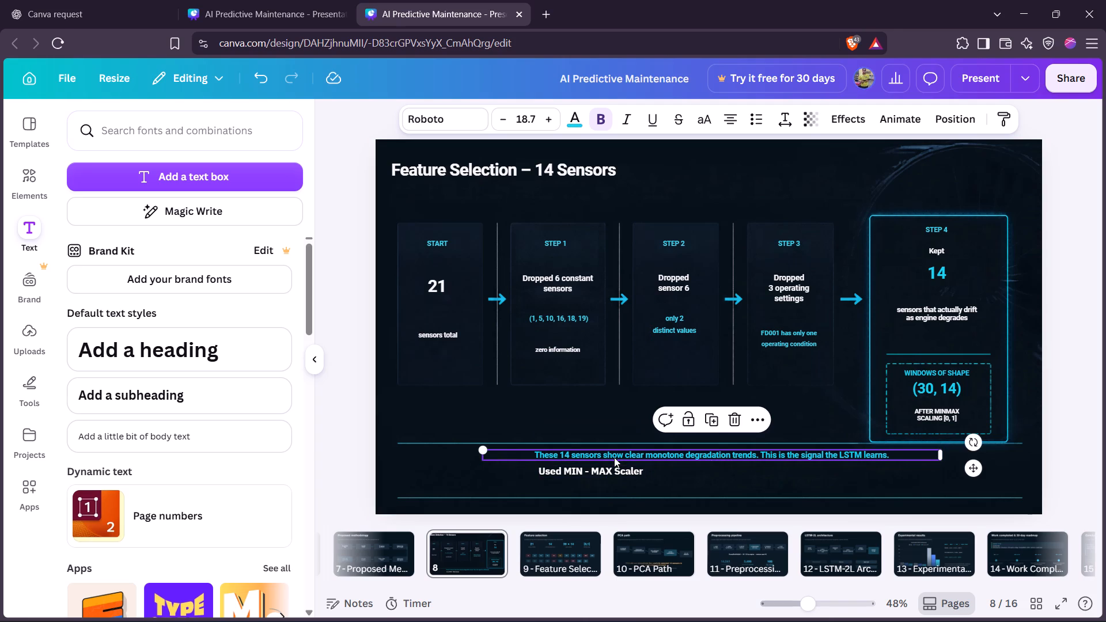
{"action": "left_click", "coordinate": [619, 468]}
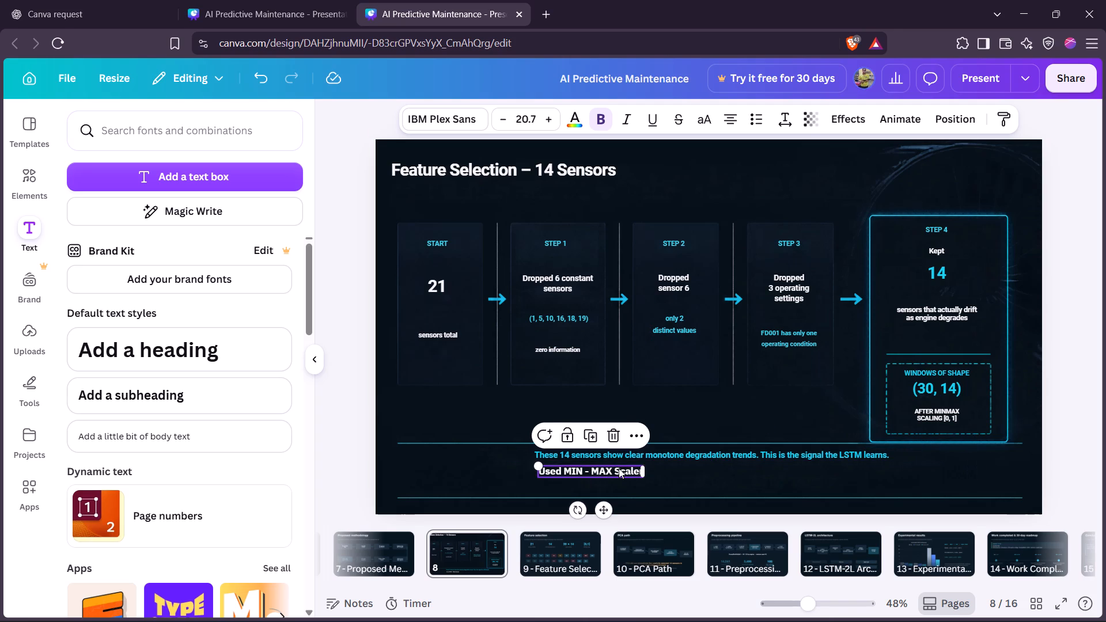
{"action": "double_click", "coordinate": [619, 468]}
{"action": "triple_click", "coordinate": [619, 468]}
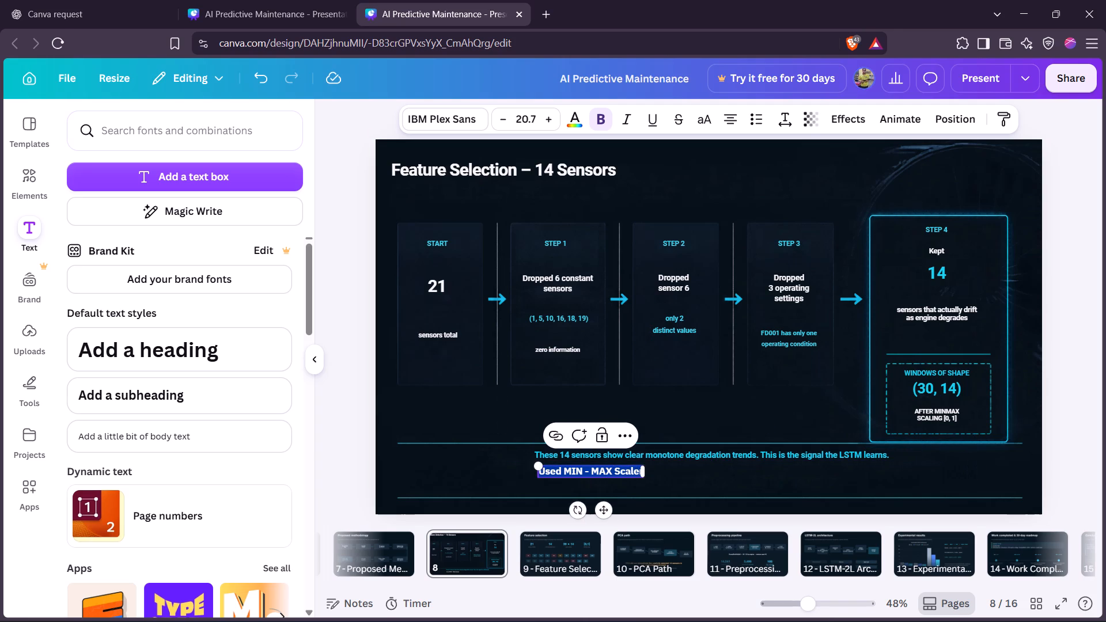
{"action": "key", "text": "ctrl+c"}
{"action": "key", "text": "ctrl+c"}
{"action": "key", "text": "ctrl+c"}
Delete the white "Used MIN - MAX Scaler" text box from the Feature Selection – 14 Sensors slide.
{"action": "left_click", "coordinate": [634, 476]}
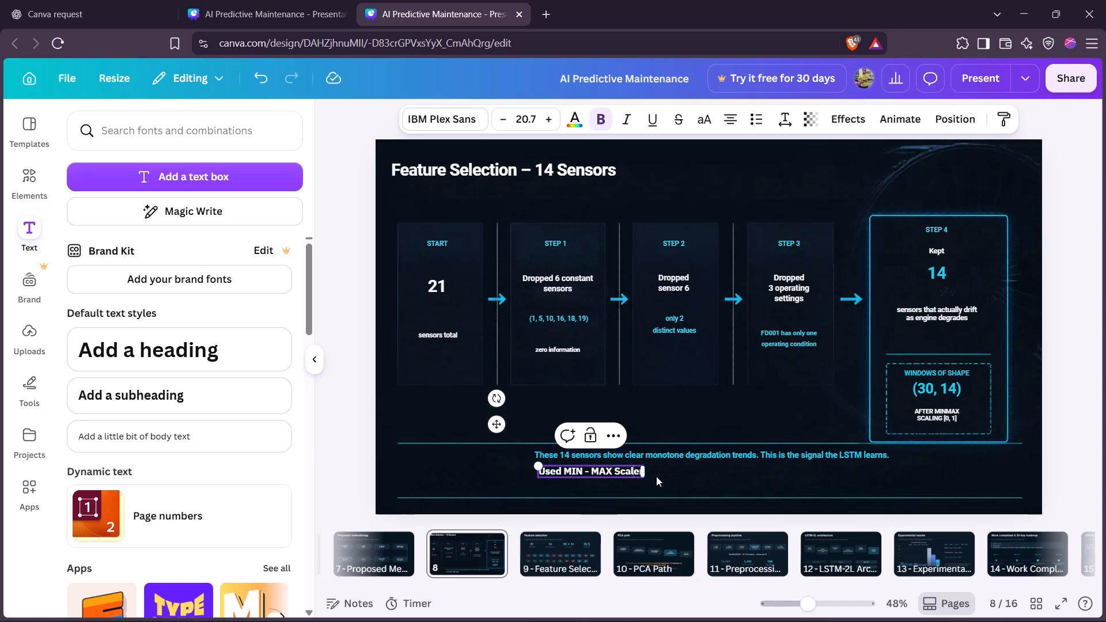
{"action": "left_click_drag", "start_coordinate": [660, 476], "coordinate": [634, 473]}
{"action": "left_click", "coordinate": [634, 473]}
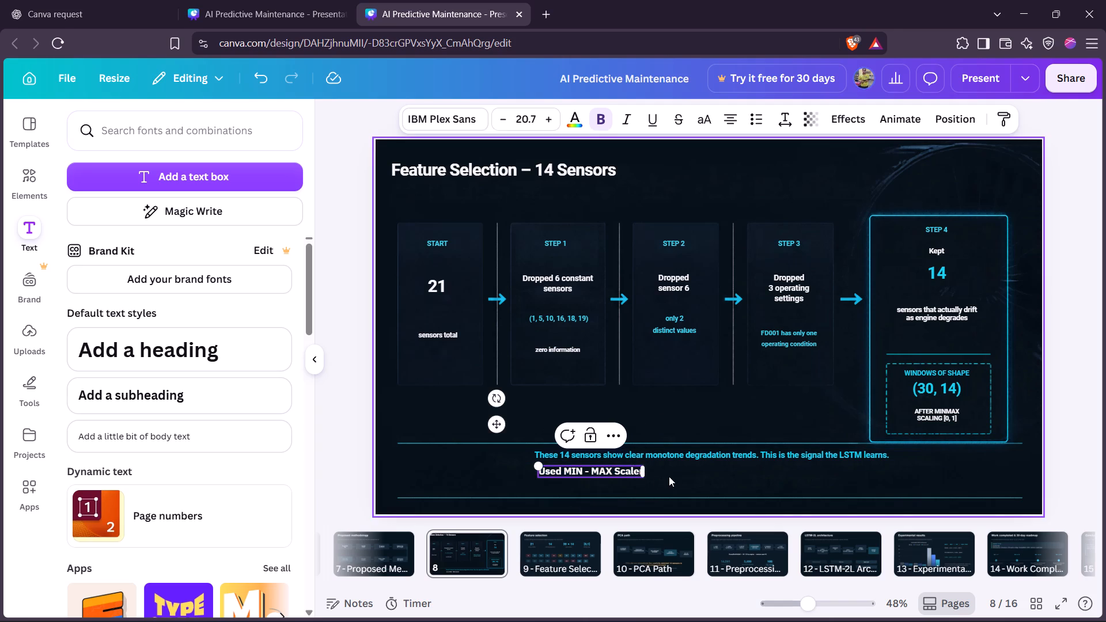
{"action": "left_click", "coordinate": [669, 476]}
{"action": "left_click", "coordinate": [637, 470]}
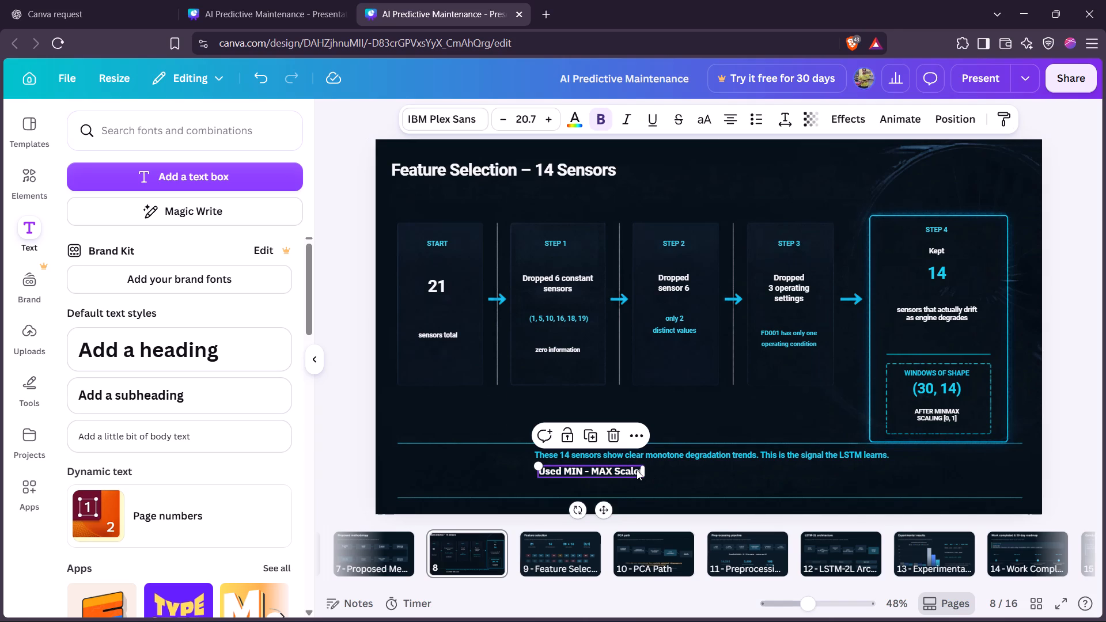
{"action": "key", "text": "Delete"}
Duplicate the cyan takeaway sentence and place the copy directly below the original, above the bottom divider line.
{"action": "left_click", "coordinate": [656, 457]}
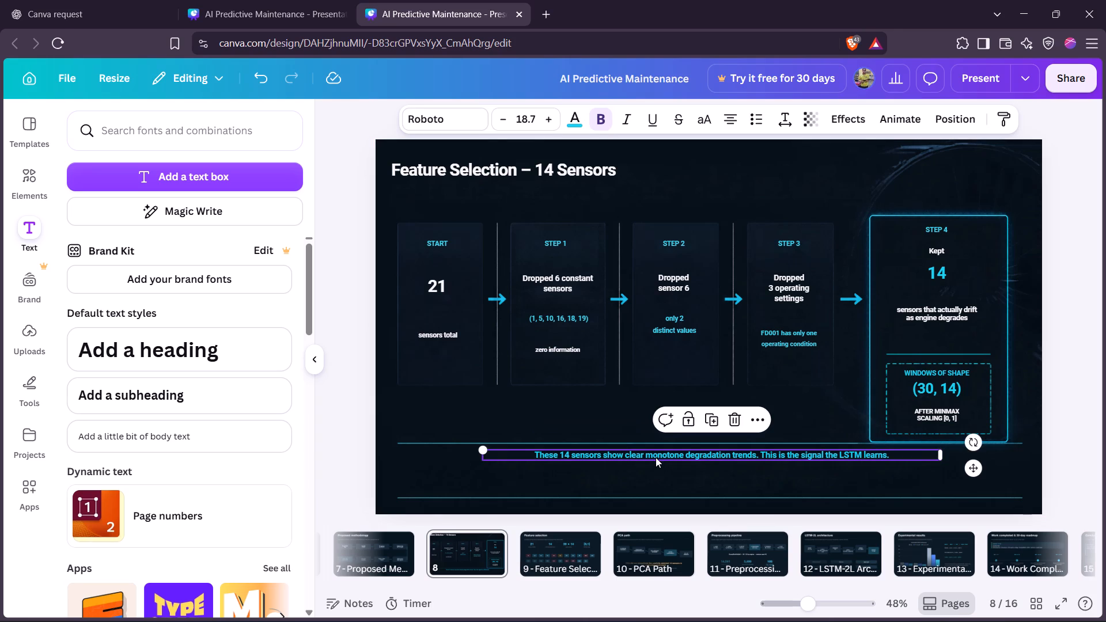
{"action": "double_click", "coordinate": [636, 450]}
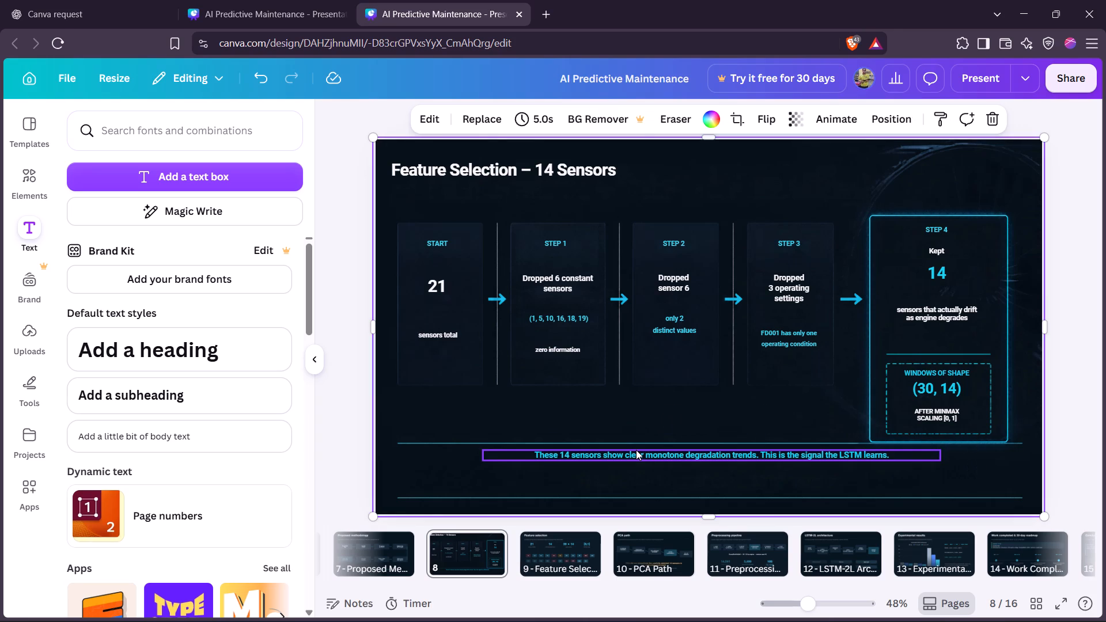
{"action": "left_click", "coordinate": [639, 452]}
{"action": "left_click", "coordinate": [715, 408]}
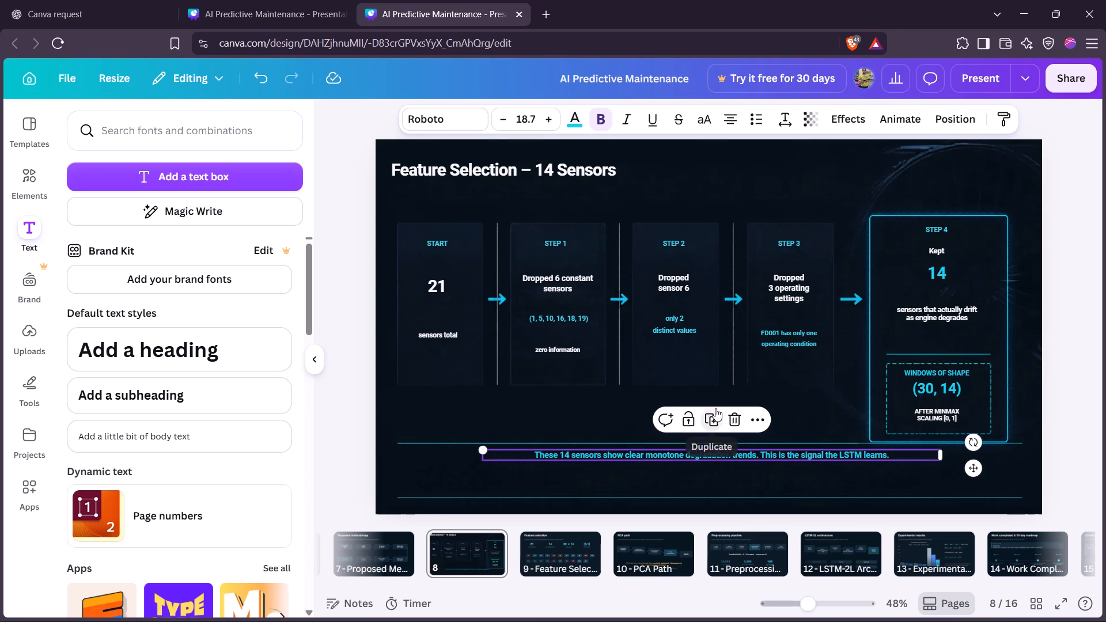
{"action": "left_click_drag", "start_coordinate": [718, 464], "coordinate": [717, 473]}
Replace the duplicated sentence's text with the copied "Used MIN - MAX Scaler", keeping the cyan Roboto style.
{"action": "left_click", "coordinate": [704, 473]}
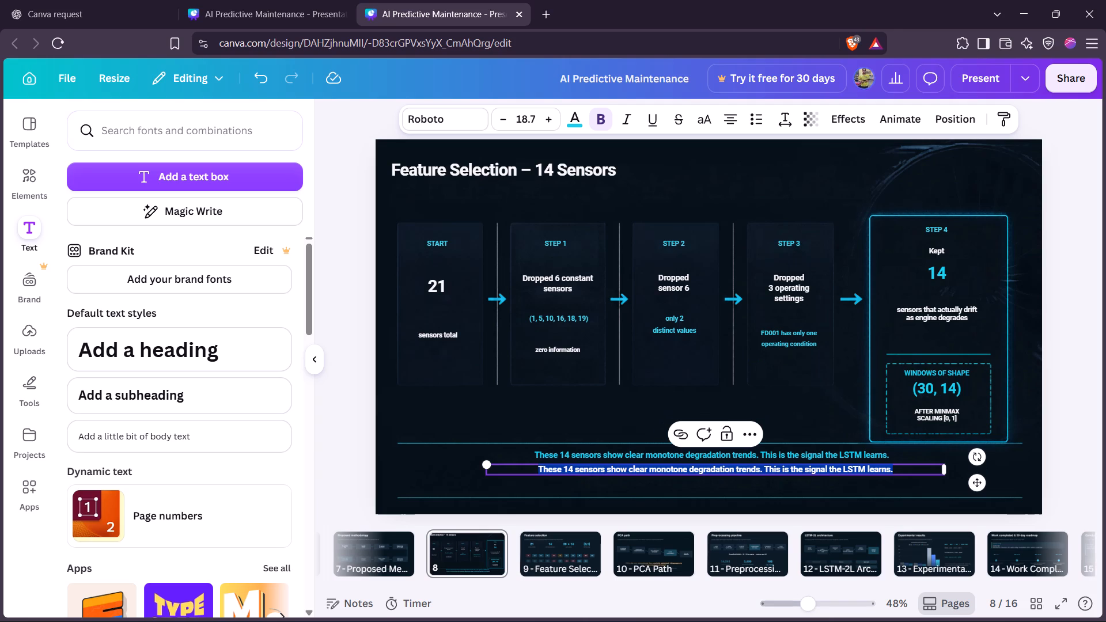
{"action": "key", "text": "ctrl+v"}
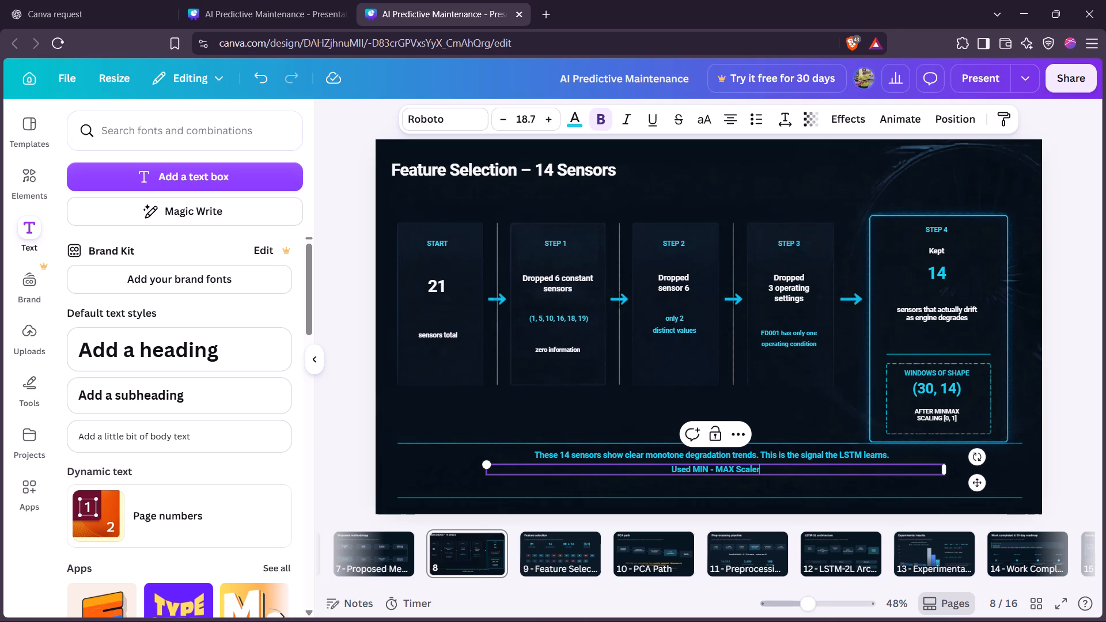
Left-align the cyan "Used MIN - MAX Scaler" text within its box.
{"action": "left_click", "coordinate": [671, 468]}
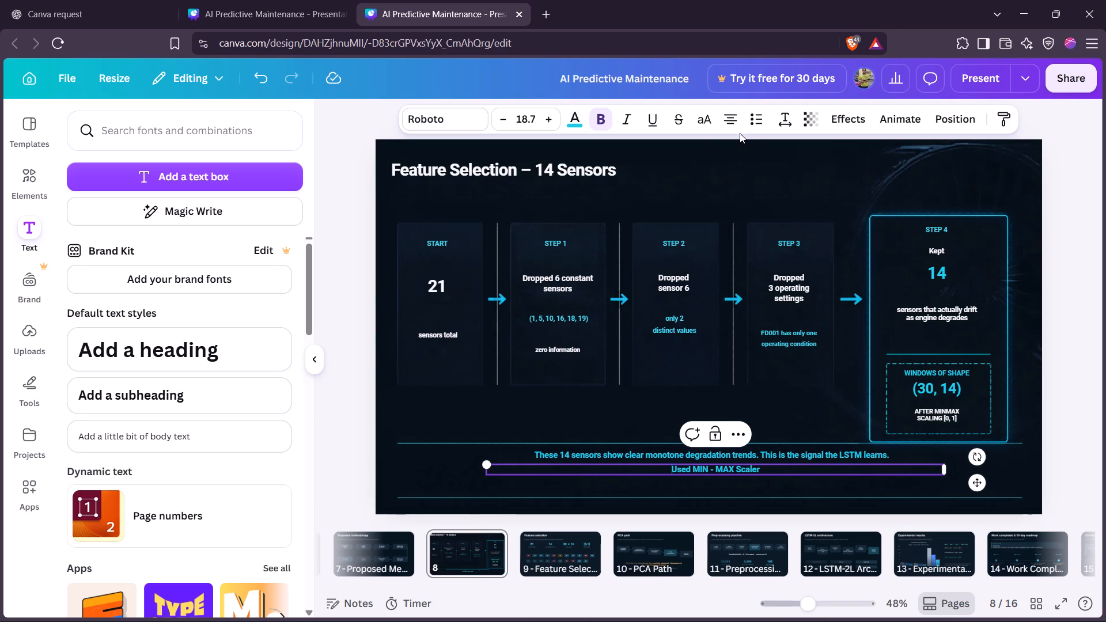
{"action": "left_click", "coordinate": [733, 124]}
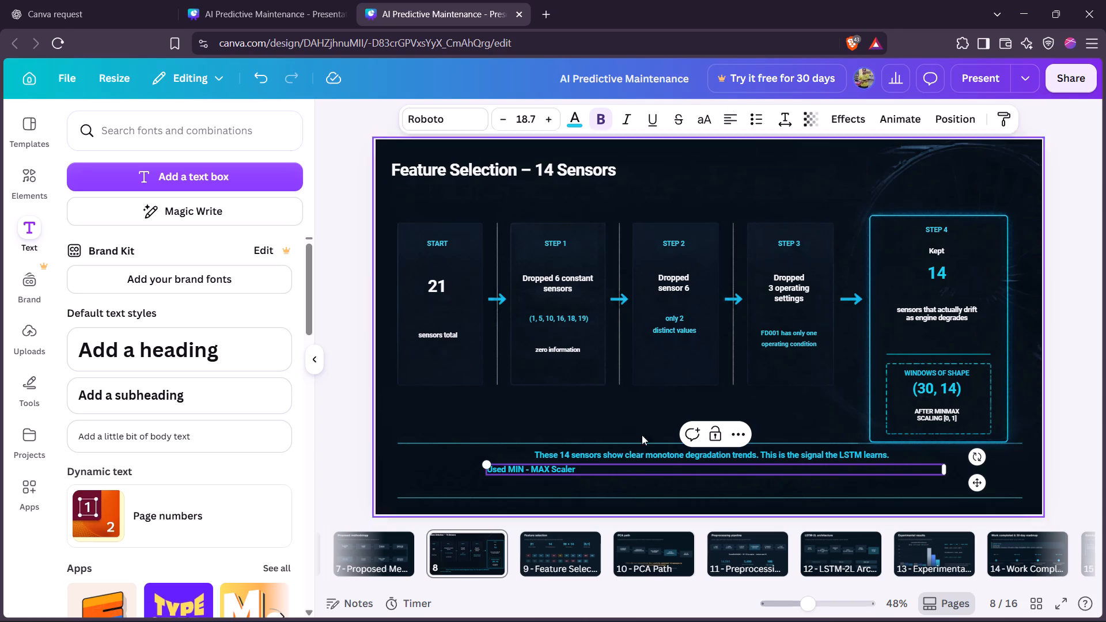
{"action": "left_click", "coordinate": [653, 465]}
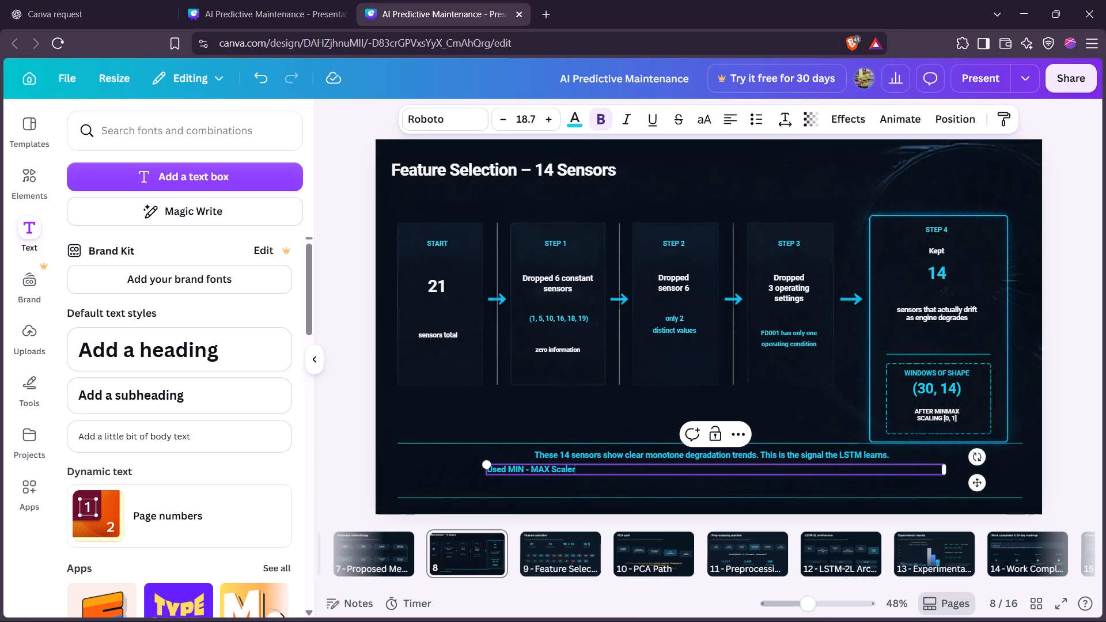
{"action": "left_click_drag", "start_coordinate": [653, 465], "coordinate": [656, 495]}
{"action": "left_click", "coordinate": [656, 495]}
Move the "Used MIN - MAX Scaler" box so its text starts directly under the beginning of the takeaway sentence.
{"action": "left_click", "coordinate": [633, 469]}
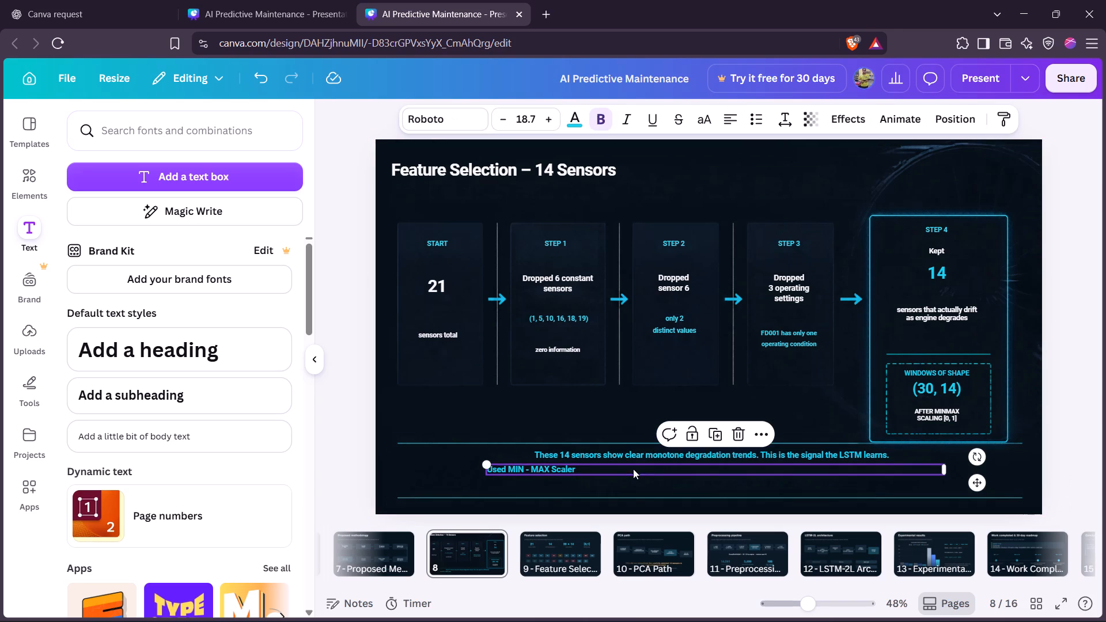
{"action": "left_click_drag", "start_coordinate": [633, 469], "coordinate": [687, 466]}
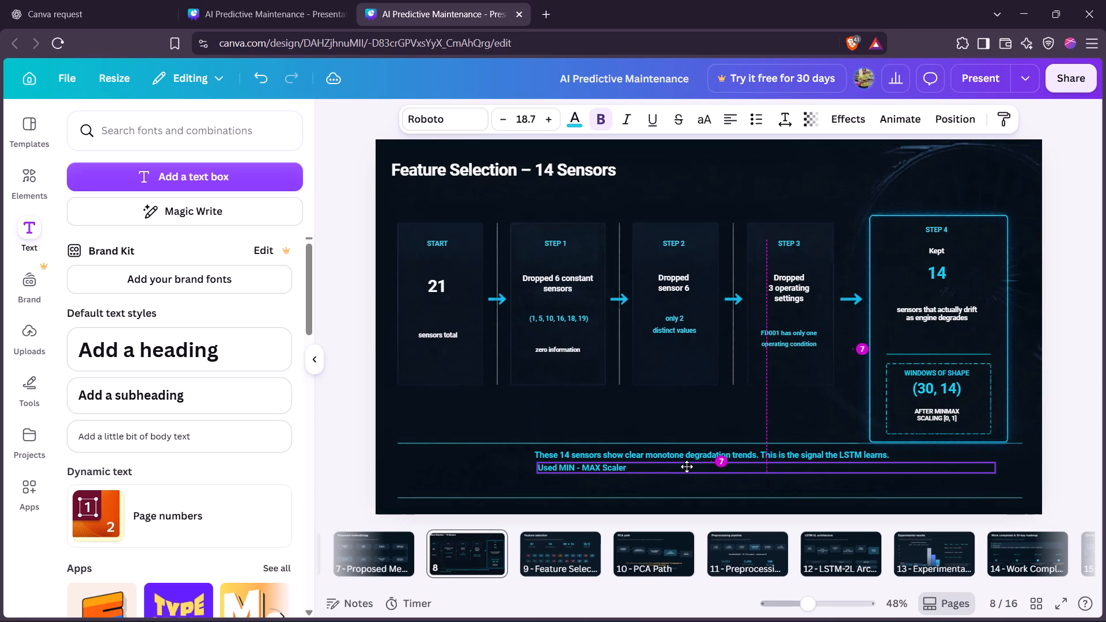
{"action": "left_click_drag", "start_coordinate": [687, 466], "coordinate": [681, 468]}
{"action": "left_click", "coordinate": [661, 400]}
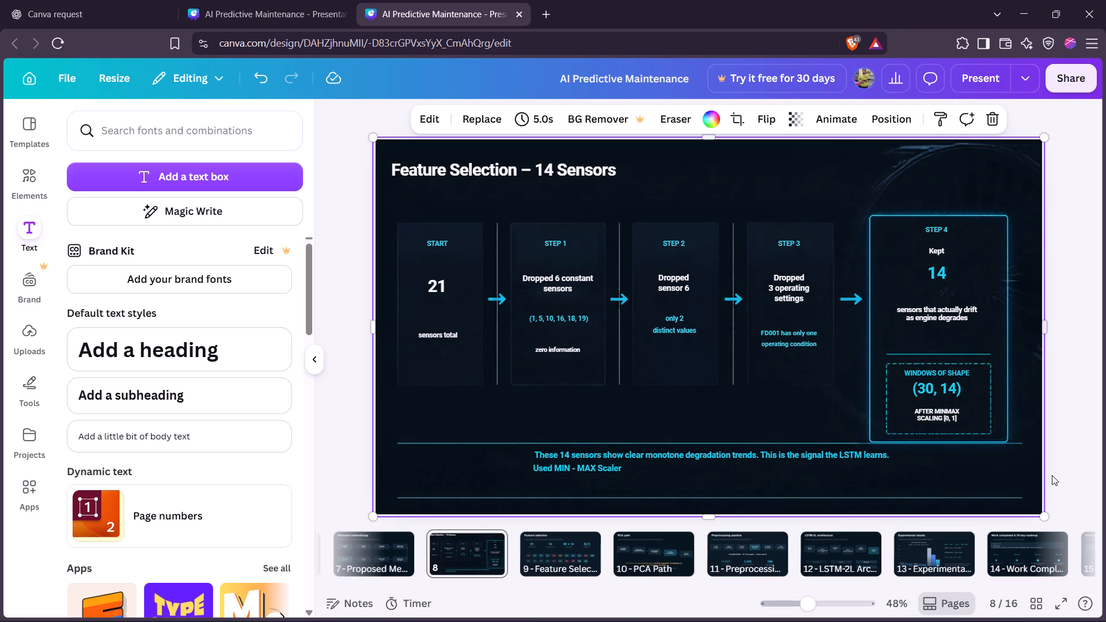
Review the following slides in order, from the PCA path through Conclusion & future scope.
{"action": "key", "text": "Right"}
{"action": "key", "text": "Right"}
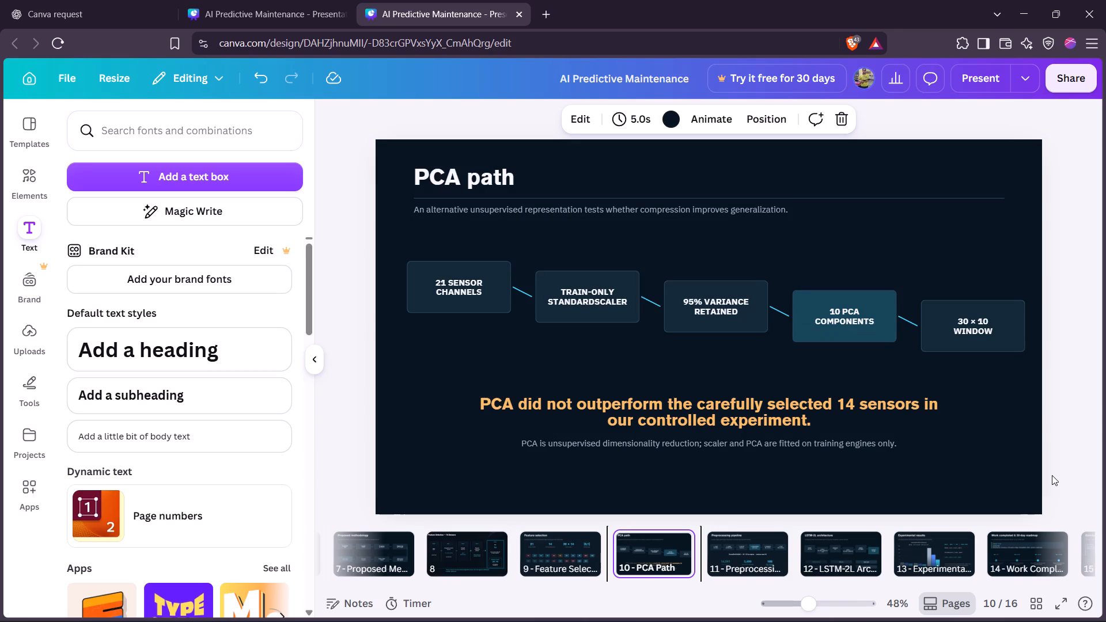
{"action": "key", "text": "Right"}
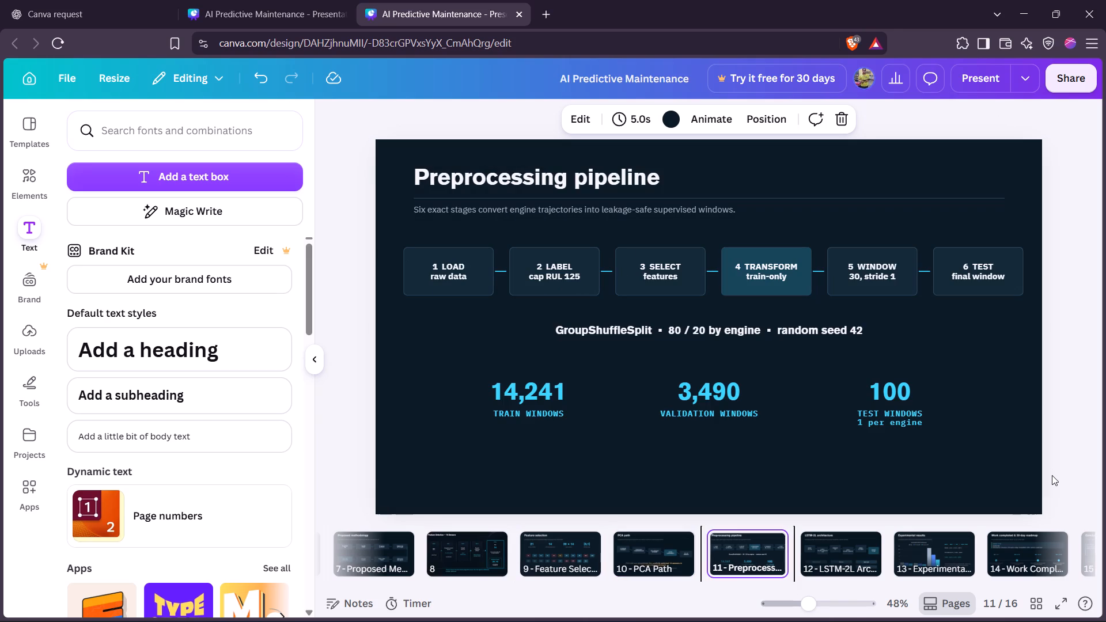
{"action": "key", "text": "Right"}
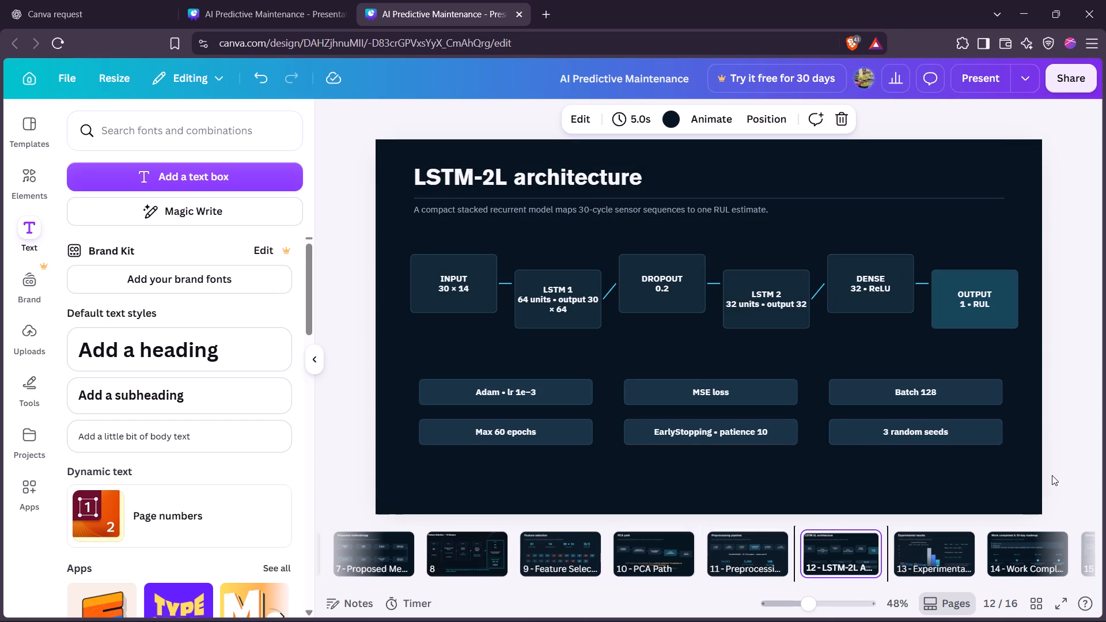
{"action": "key", "text": "Right"}
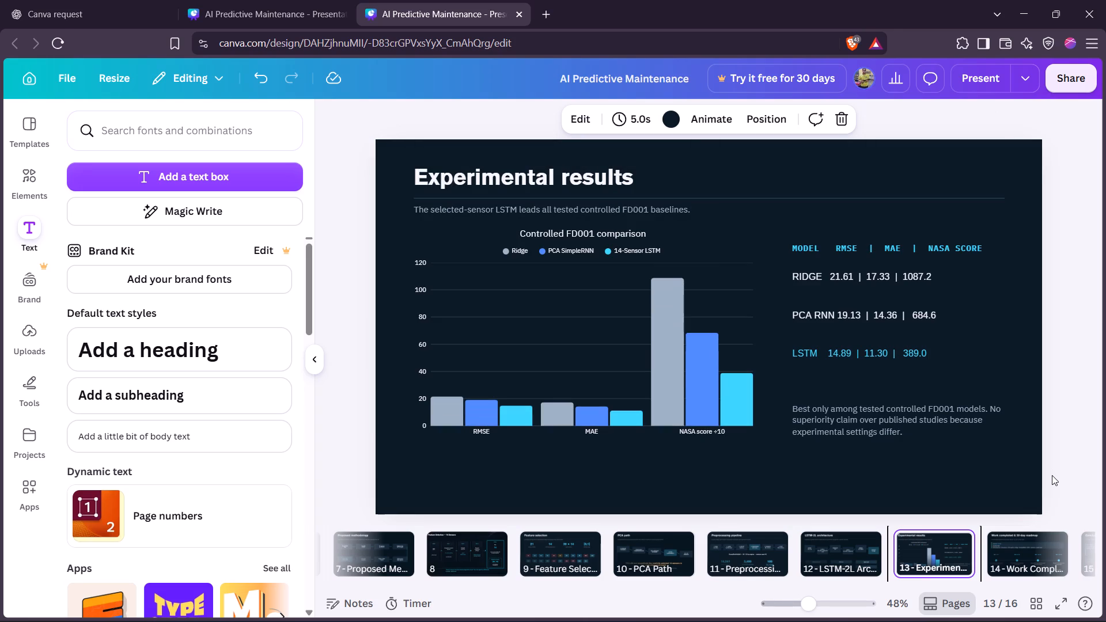
{"action": "key", "text": "Right"}
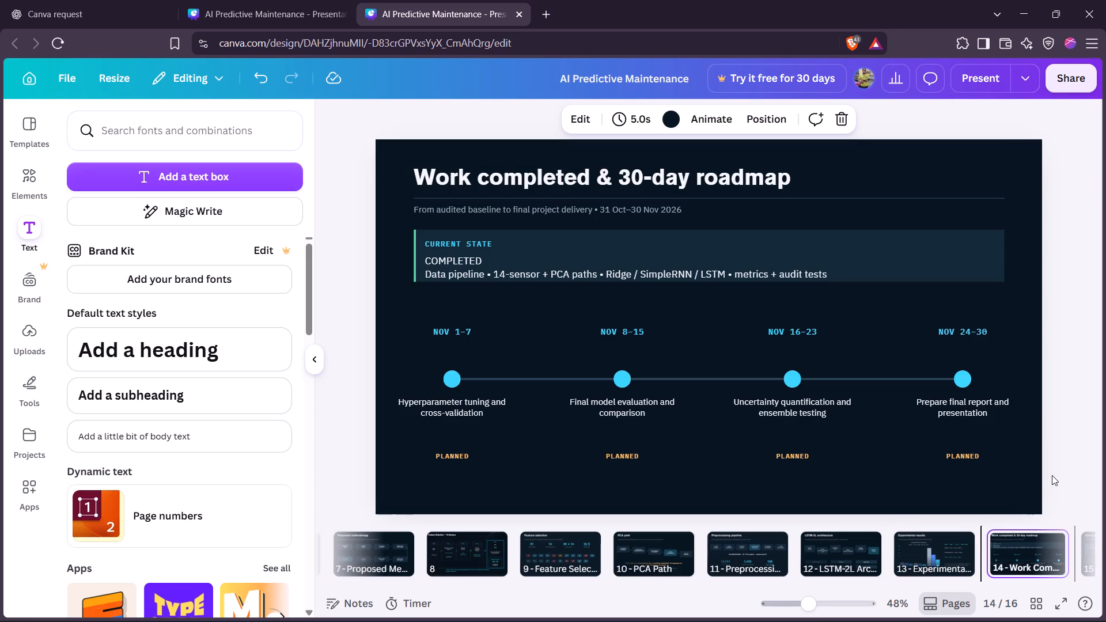
{"action": "key", "text": "Right"}
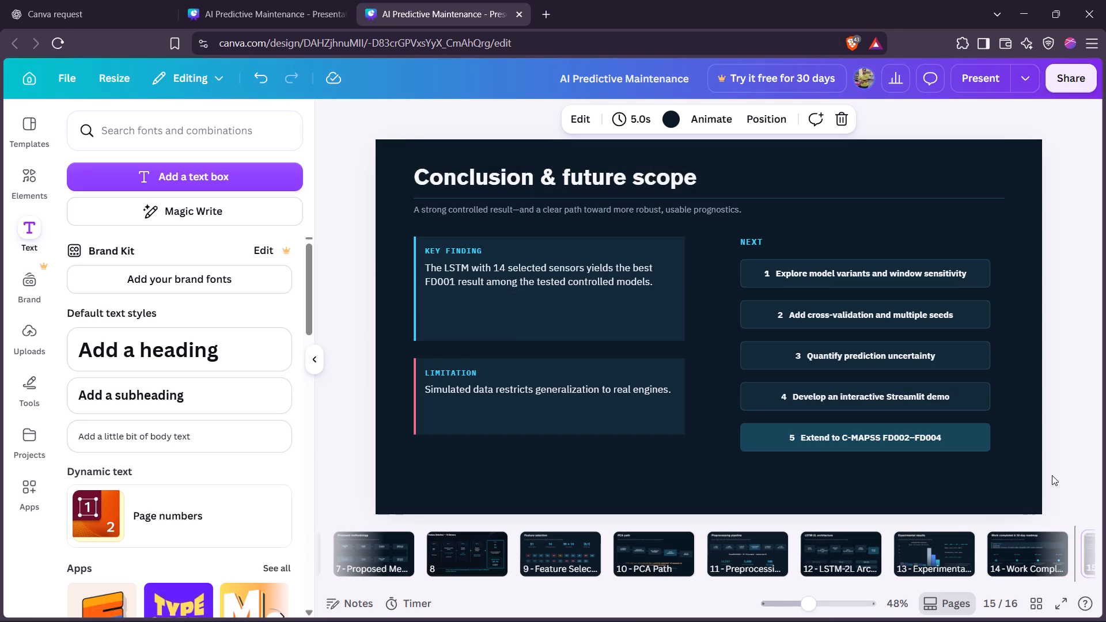
Return to slide 14 and replace "30-day" in its title so it reads "Work completed & future roadmap".
{"action": "key", "text": "Left"}
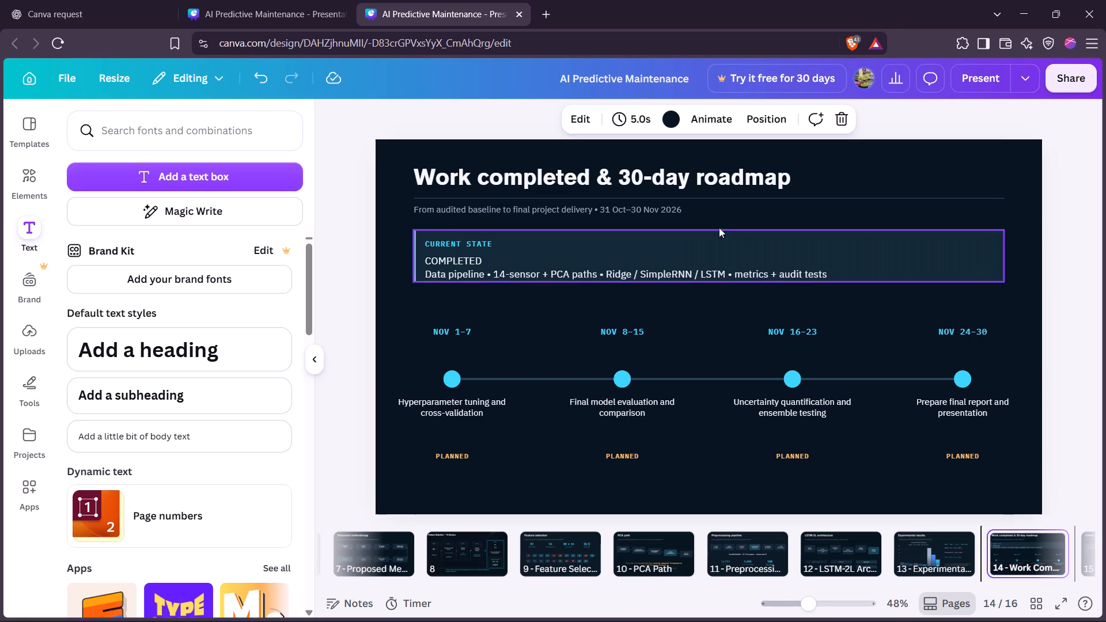
{"action": "left_click", "coordinate": [659, 180]}
{"action": "double_click", "coordinate": [692, 178]}
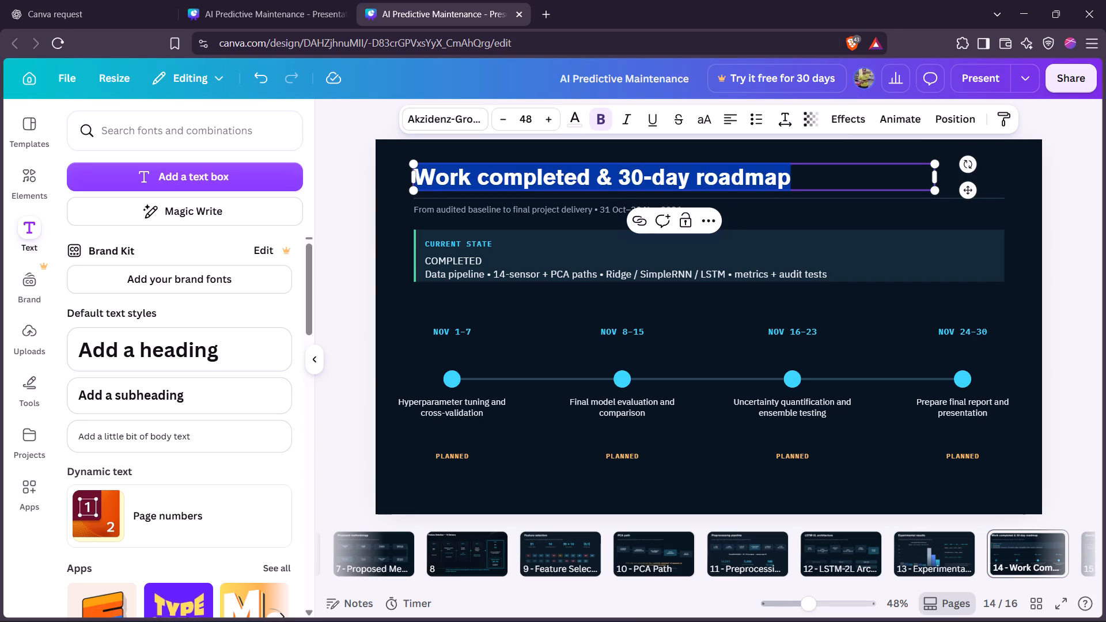
{"action": "left_click", "coordinate": [692, 178]}
{"action": "left_click", "coordinate": [692, 178]}
{"action": "double_click", "coordinate": [692, 178]}
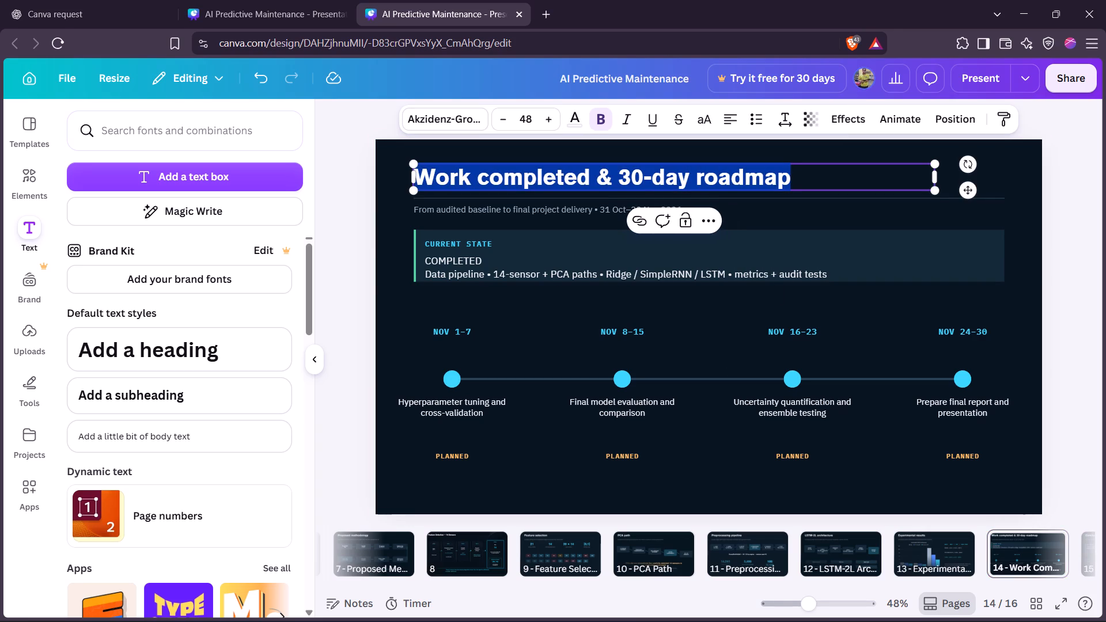
{"action": "left_click", "coordinate": [692, 178]}
{"action": "left_click", "coordinate": [692, 178]}
{"action": "key", "text": "BackSpace"}
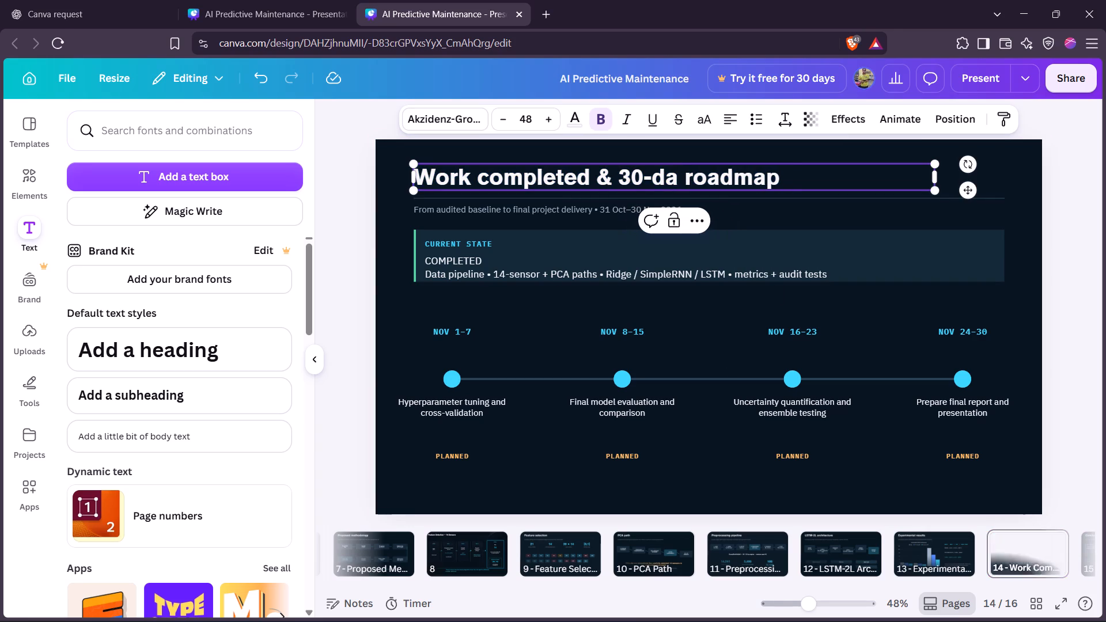
{"action": "key", "text": "BackSpace"}
{"action": "key", "text": "BackSpace"}
{"action": "key", "text": "BackSpace"}
{"action": "key", "text": "BackSpace"}
{"action": "key", "text": "BackSpace"}
{"action": "key", "text": "BackSpace"}
{"action": "key", "text": "space"}
{"action": "type", "text": "futrue"}
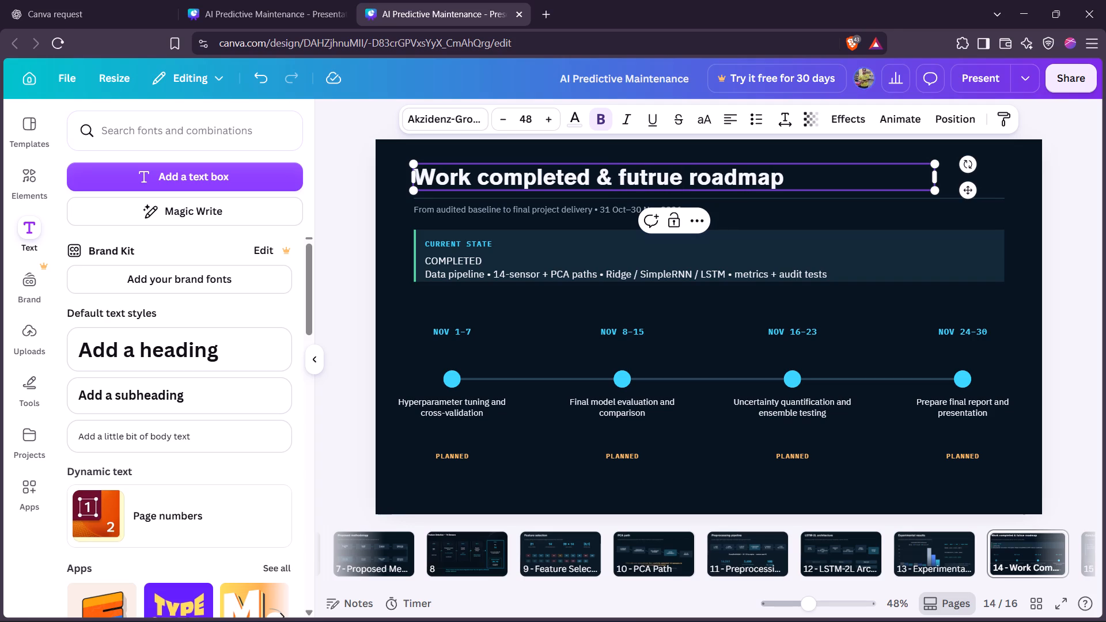
{"action": "key", "text": "BackSpace"}
{"action": "key", "text": "BackSpace"}
{"action": "key", "text": "BackSpace"}
{"action": "type", "text": "ure"}
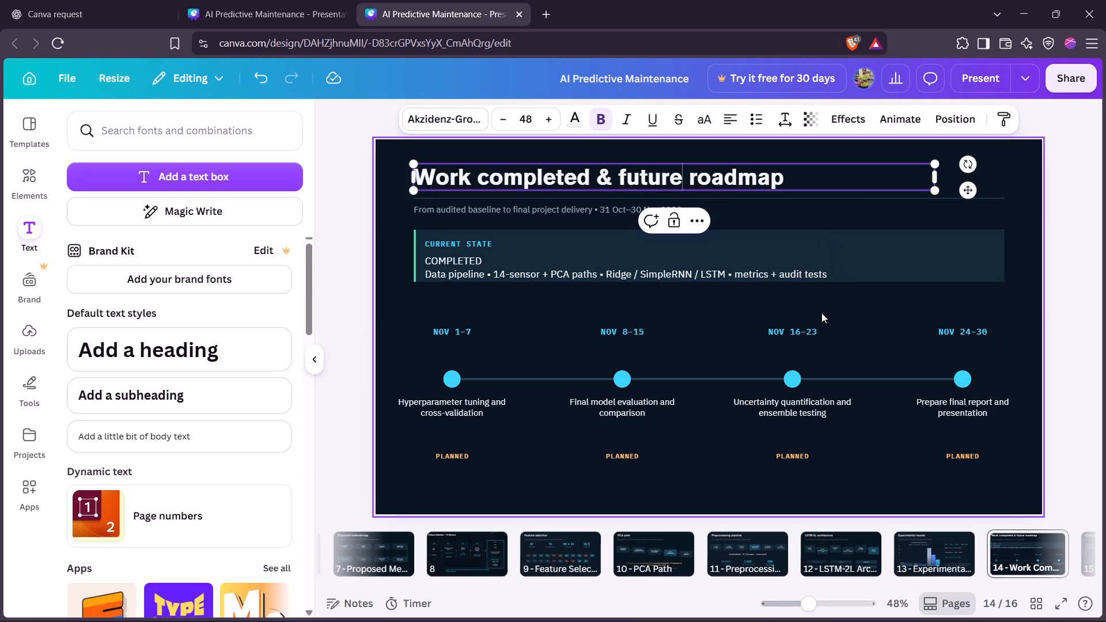
{"action": "left_click", "coordinate": [865, 364]}
Advance to the closing Thank You slide and hide the text tools beside the canvas.
{"action": "key", "text": "Right"}
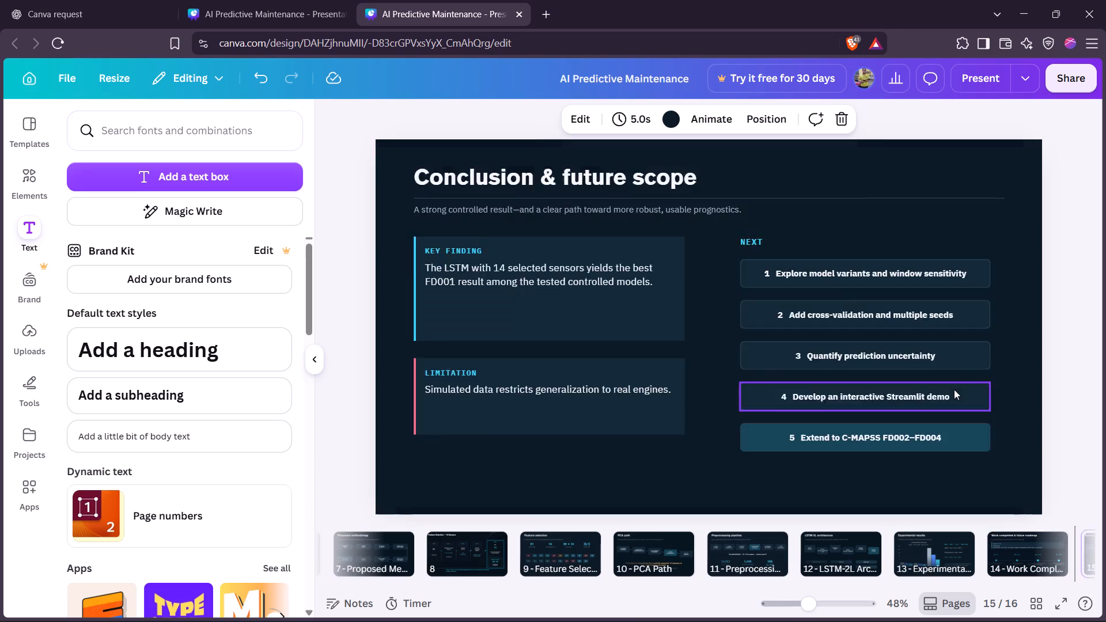
{"action": "key", "text": "Right"}
{"action": "key", "text": "Right"}
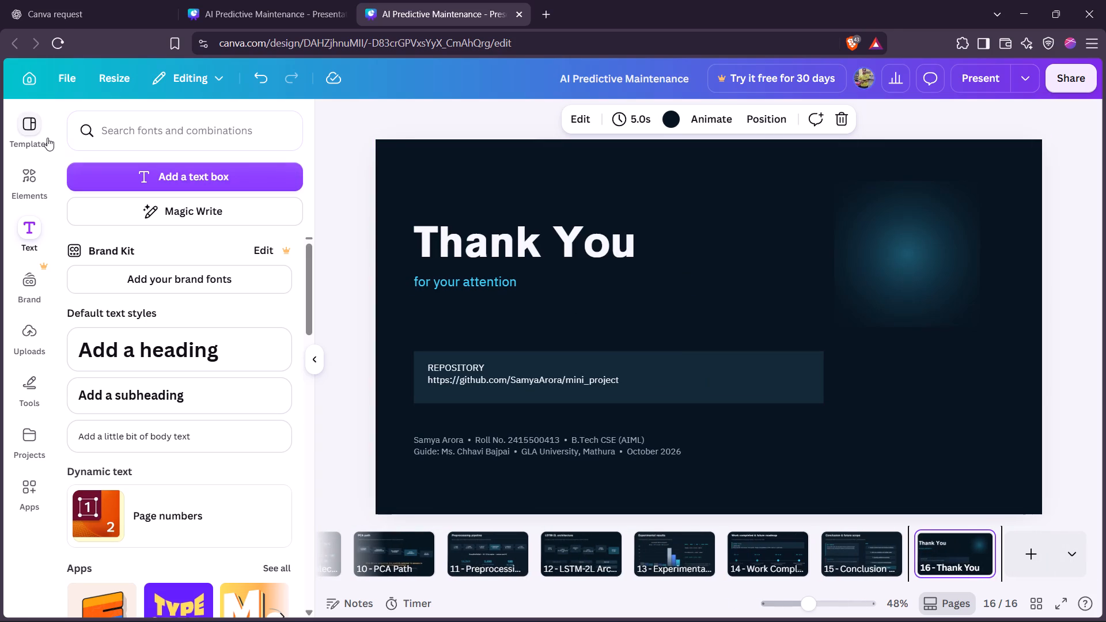
{"action": "left_click", "coordinate": [47, 138]}
{"action": "left_click", "coordinate": [47, 138]}
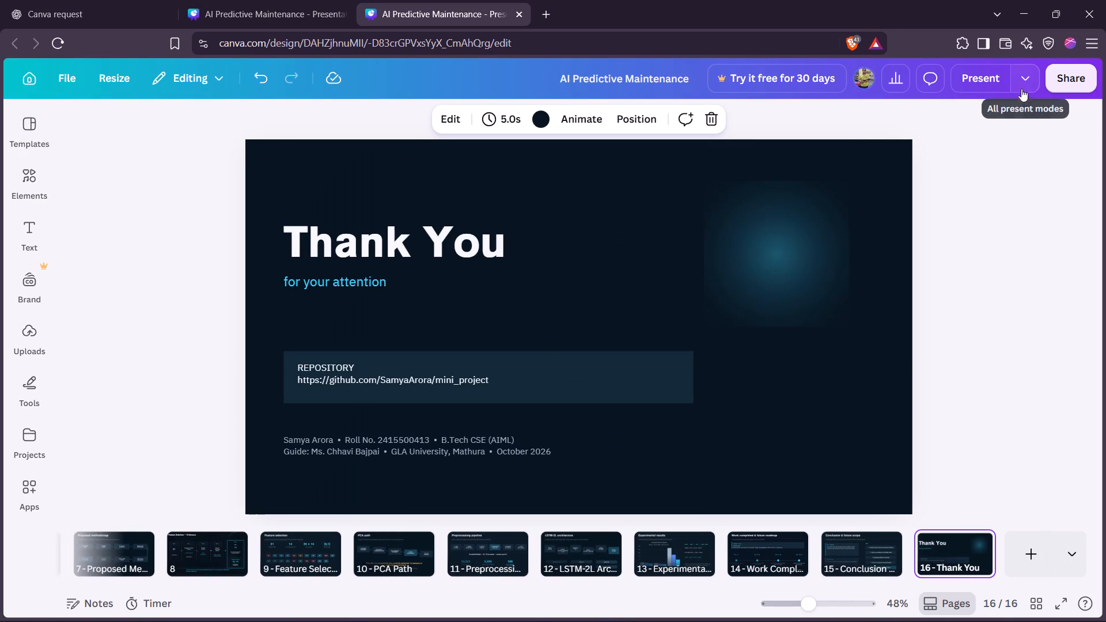
View the Experimental results slide and the LSTM-2L architecture slide before it, ending on Experimental results.
{"action": "left_click", "coordinate": [679, 570]}
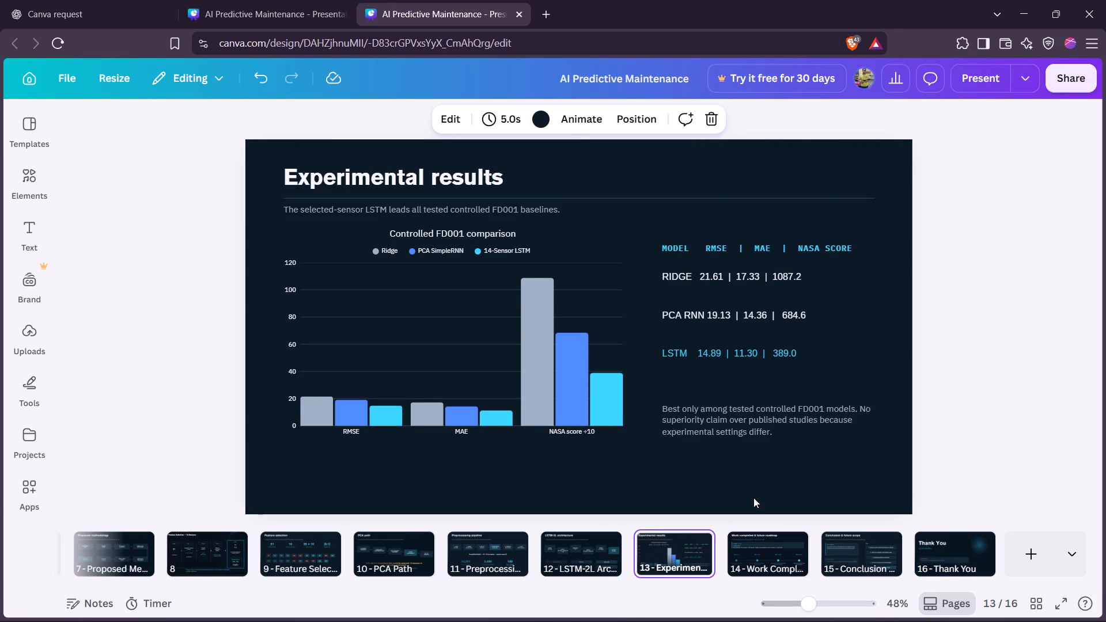
{"action": "key", "text": "Left"}
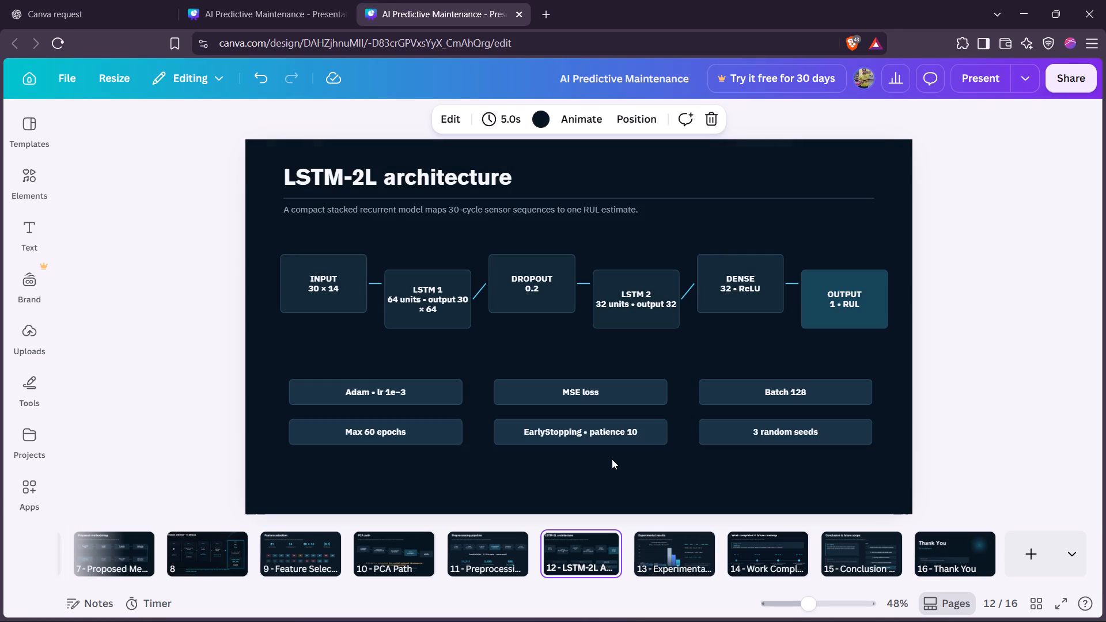
{"action": "key", "text": "Right"}
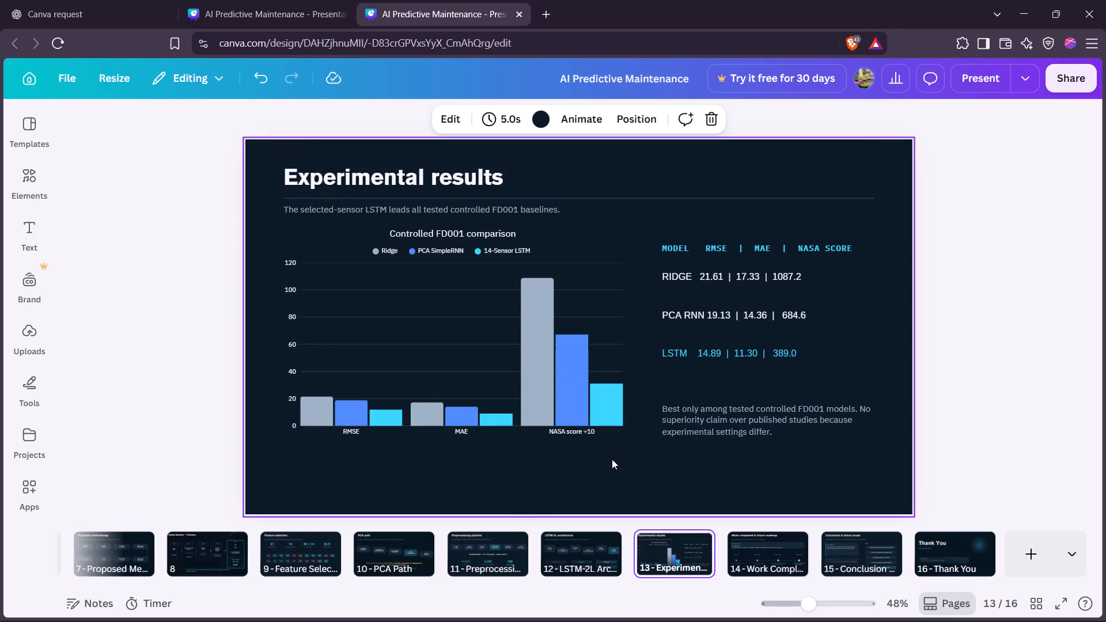
Copy the deck's share link with access kept to the owner only.
{"action": "left_click", "coordinate": [1029, 78]}
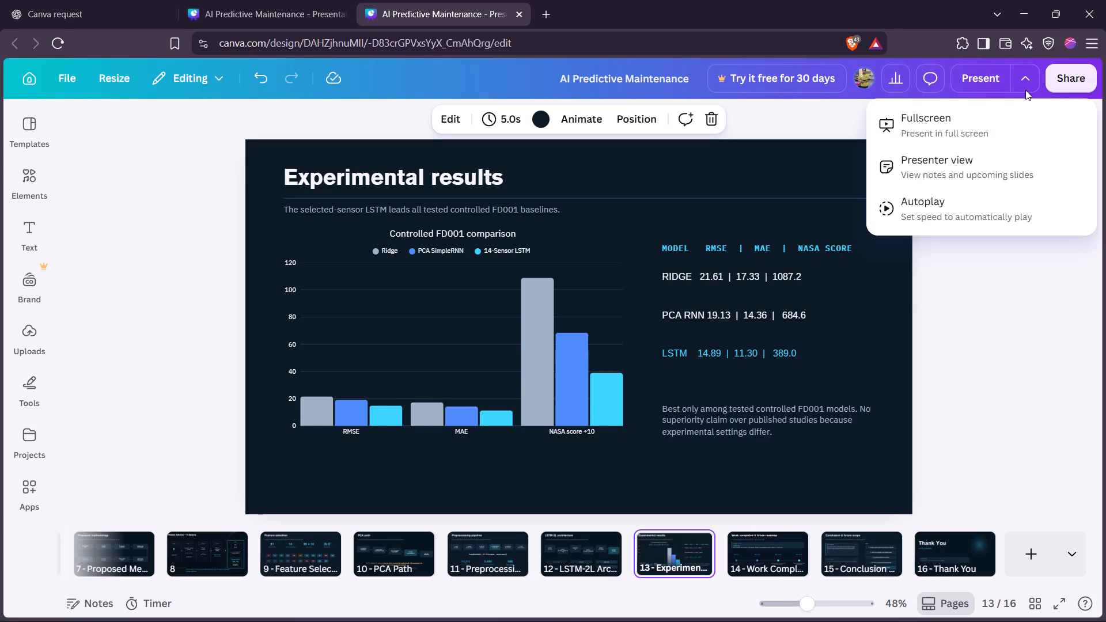
{"action": "left_click", "coordinate": [1025, 90]}
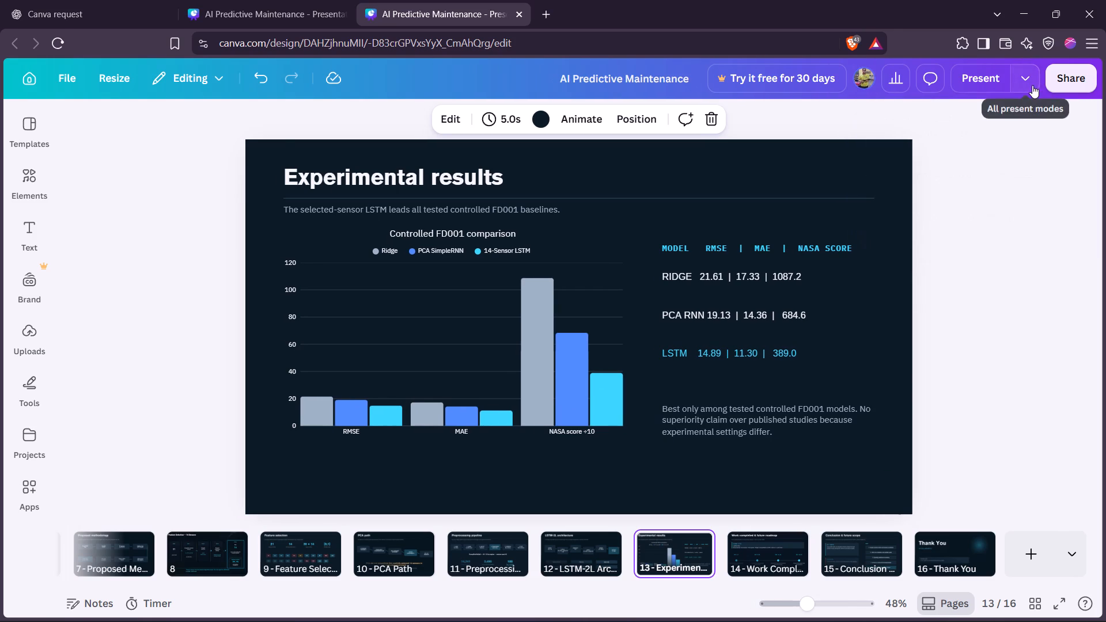
{"action": "left_click", "coordinate": [1071, 79]}
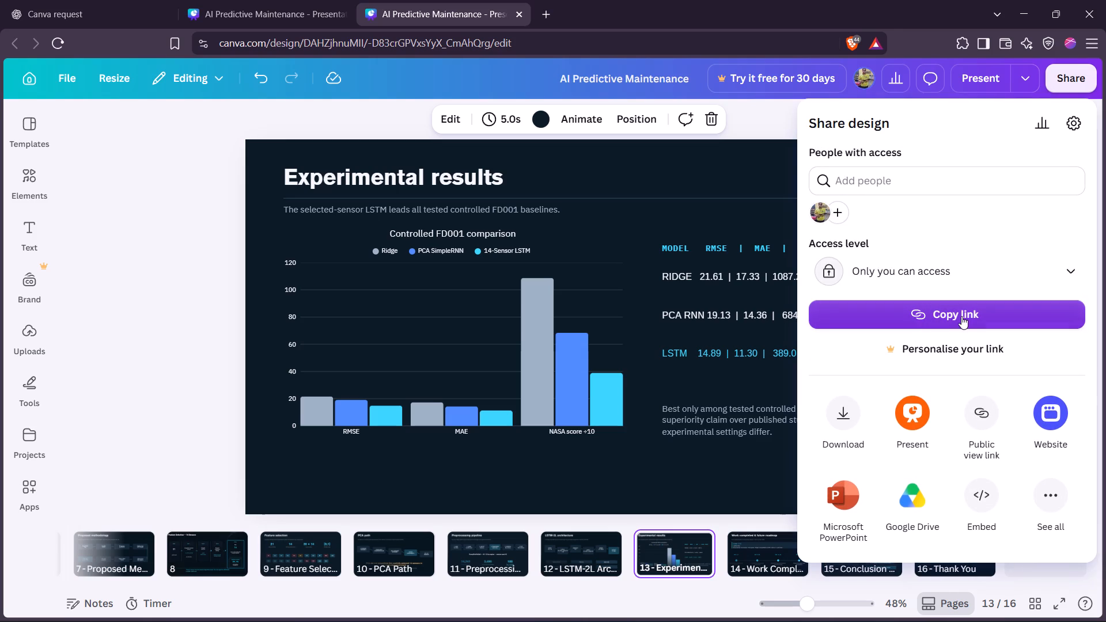
{"action": "left_click", "coordinate": [961, 316]}
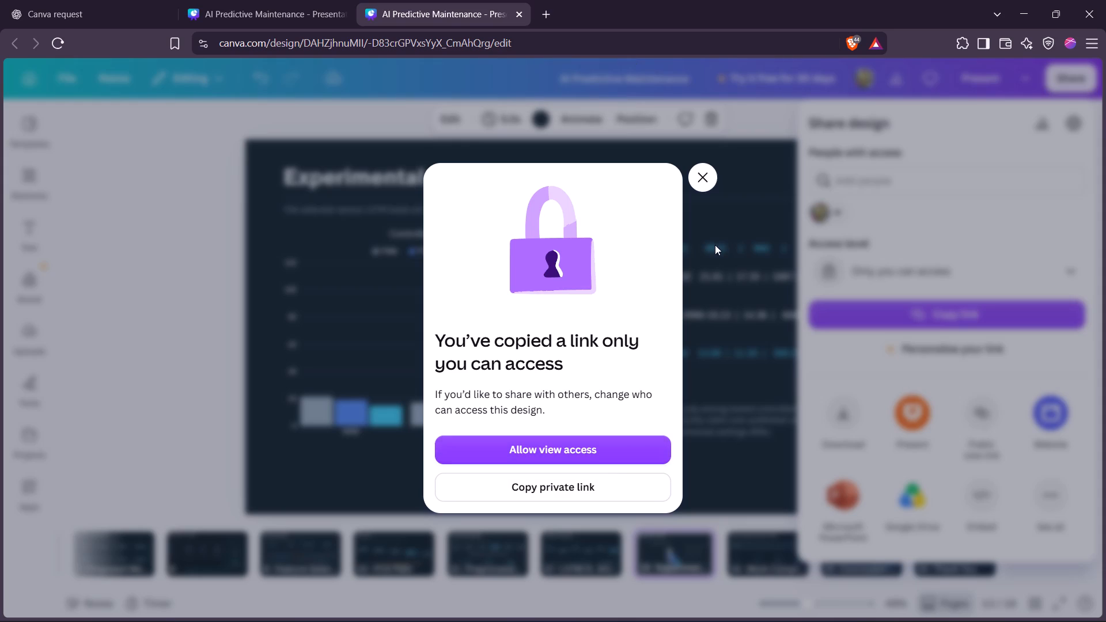
{"action": "left_click", "coordinate": [700, 181]}
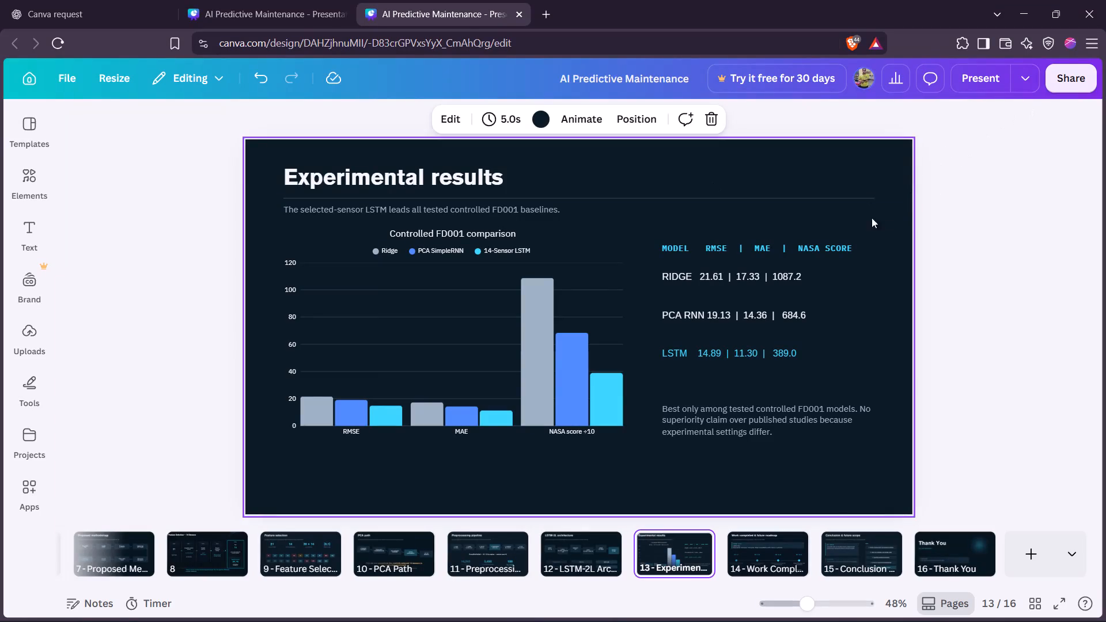
{"action": "left_click", "coordinate": [512, 57]}
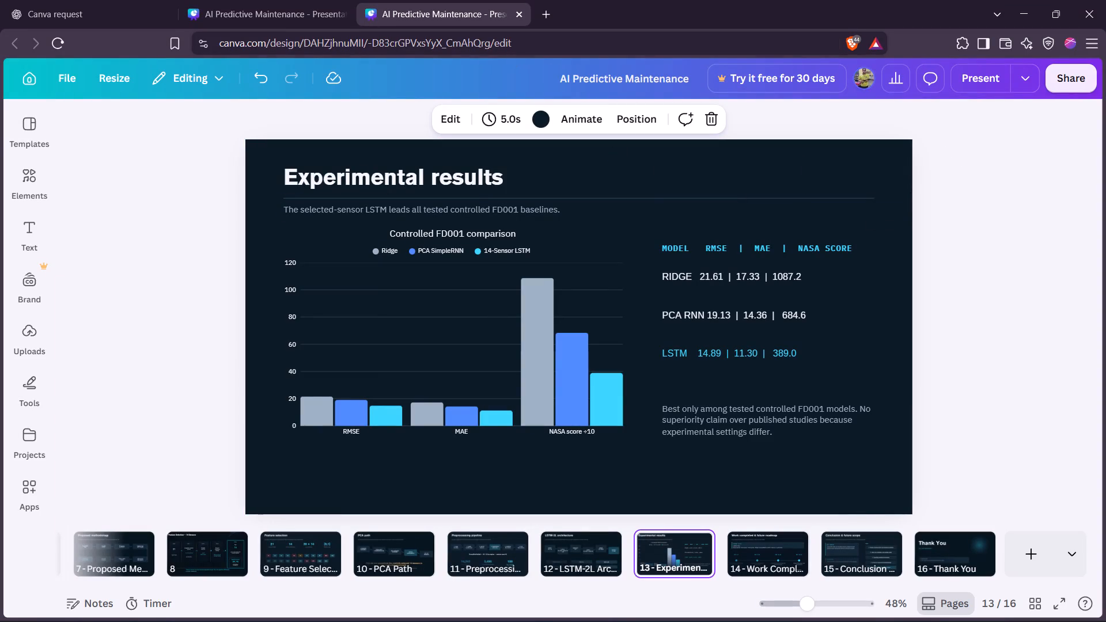
{"action": "left_click", "coordinate": [498, 48]}
{"action": "left_click", "coordinate": [1071, 79]}
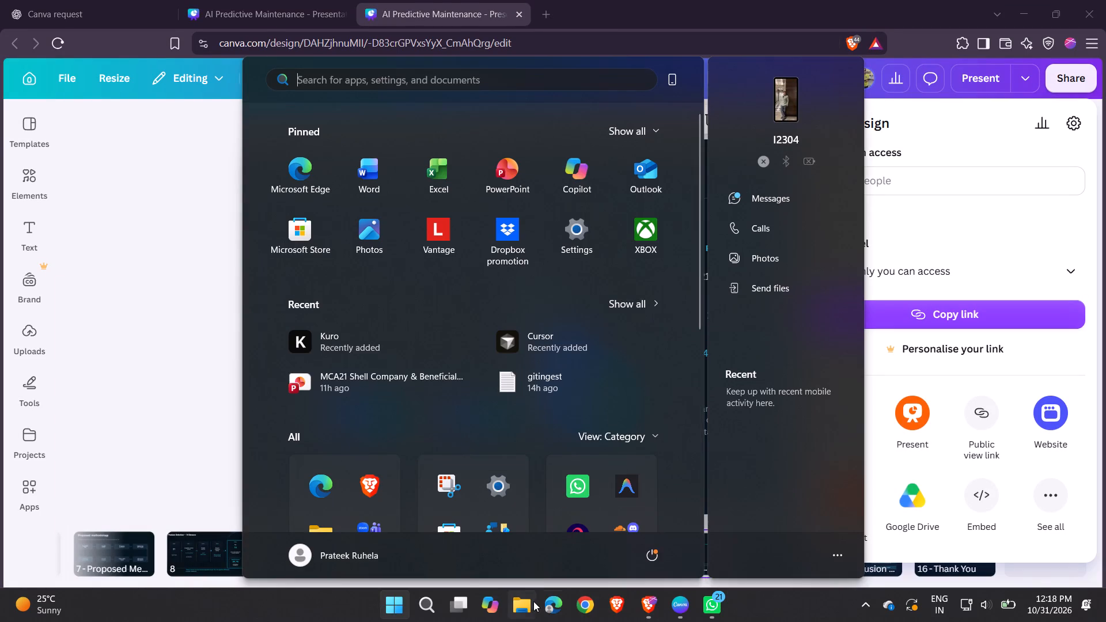
Switch to the Canva desktop app and open the AI Predictive Maintenance deck from the copied design link.
{"action": "double_click", "coordinate": [663, 615]}
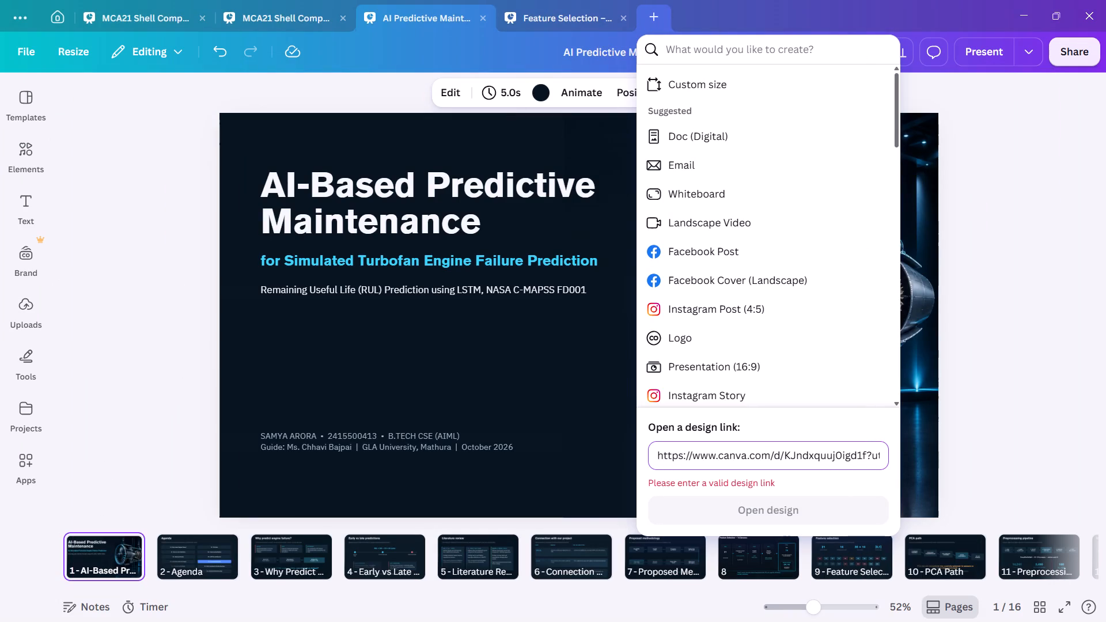
{"action": "left_click", "coordinate": [725, 465]}
{"action": "key", "text": "ctrl+a"}
{"action": "key", "text": "ctrl+v"}
{"action": "key", "text": "Return"}
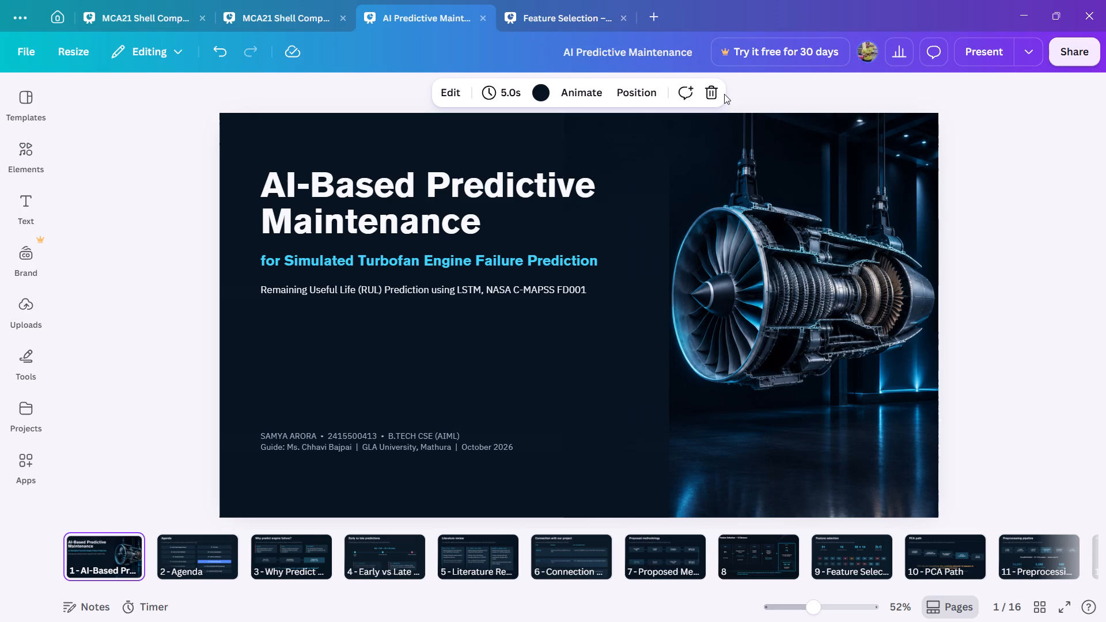
{"action": "left_click", "coordinate": [657, 13]}
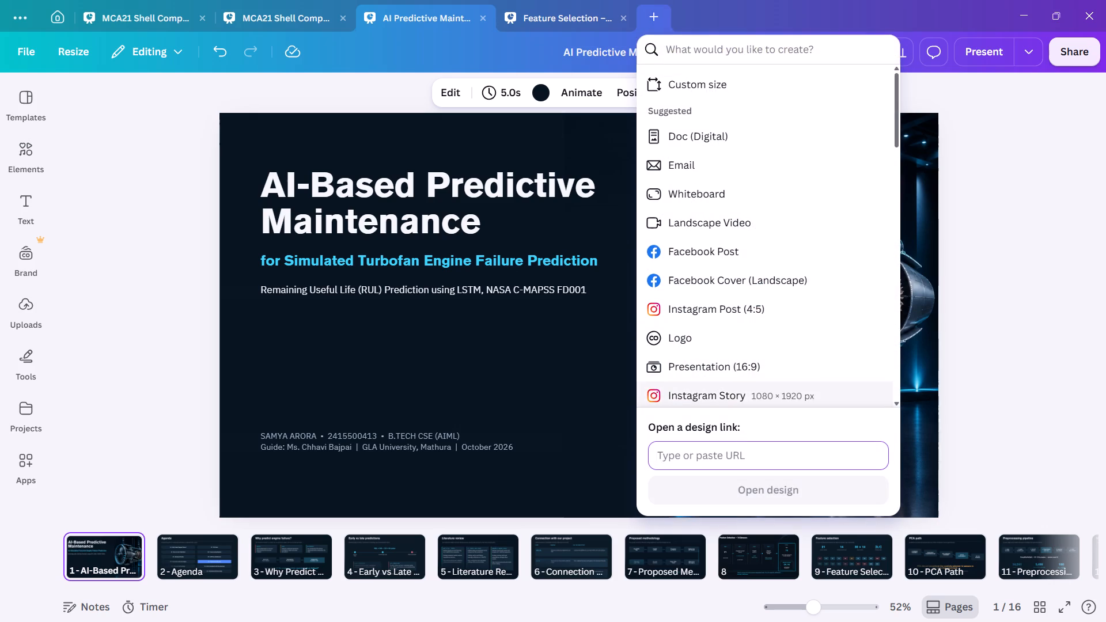
{"action": "left_click", "coordinate": [724, 454]}
{"action": "key", "text": "ctrl+v"}
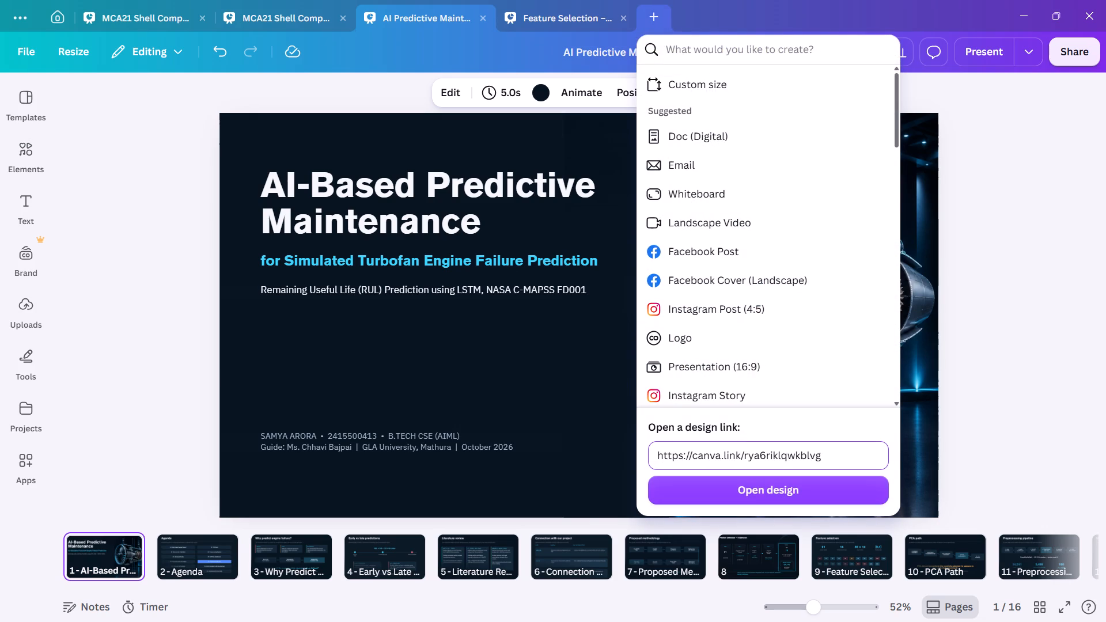
{"action": "left_click", "coordinate": [738, 498]}
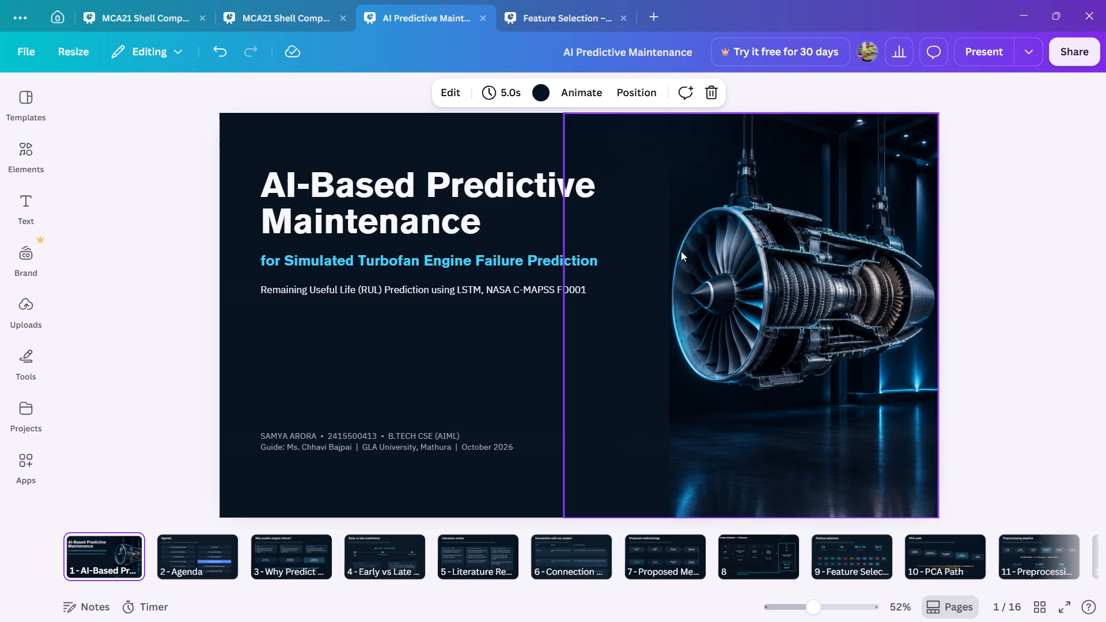
Review the slides from the title through PCA path, then go back to the Feature Selection – 14 Sensors slide.
{"action": "key", "text": "Right"}
{"action": "key", "text": "Right"}
{"action": "key", "text": "Right"}
{"action": "key", "text": "Right"}
{"action": "key", "text": "Right"}
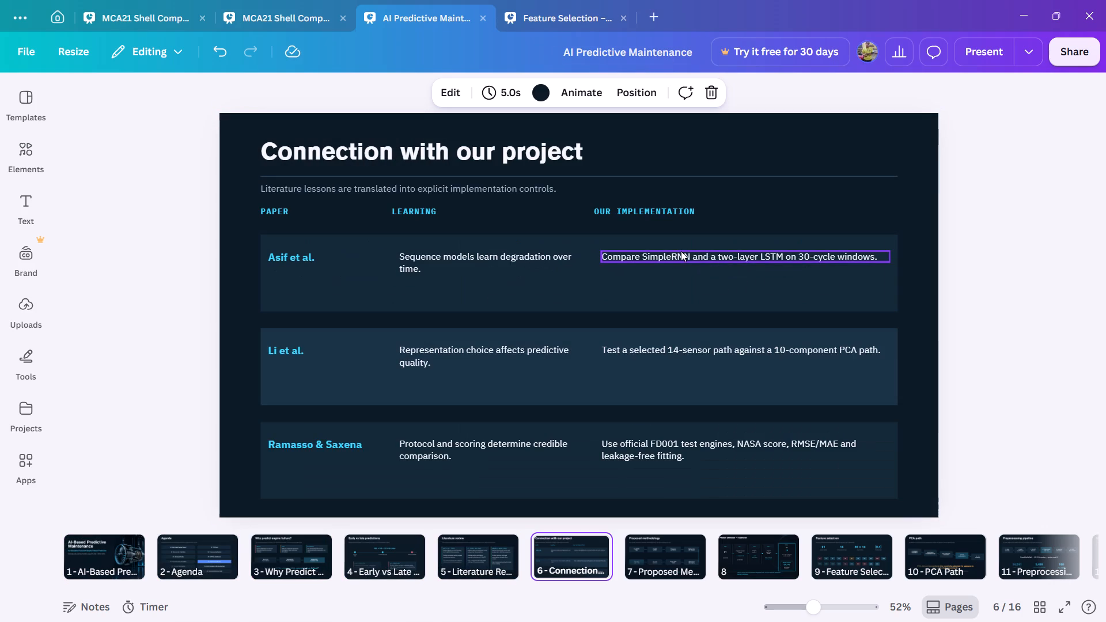
{"action": "key", "text": "Right"}
{"action": "key", "text": "Right"}
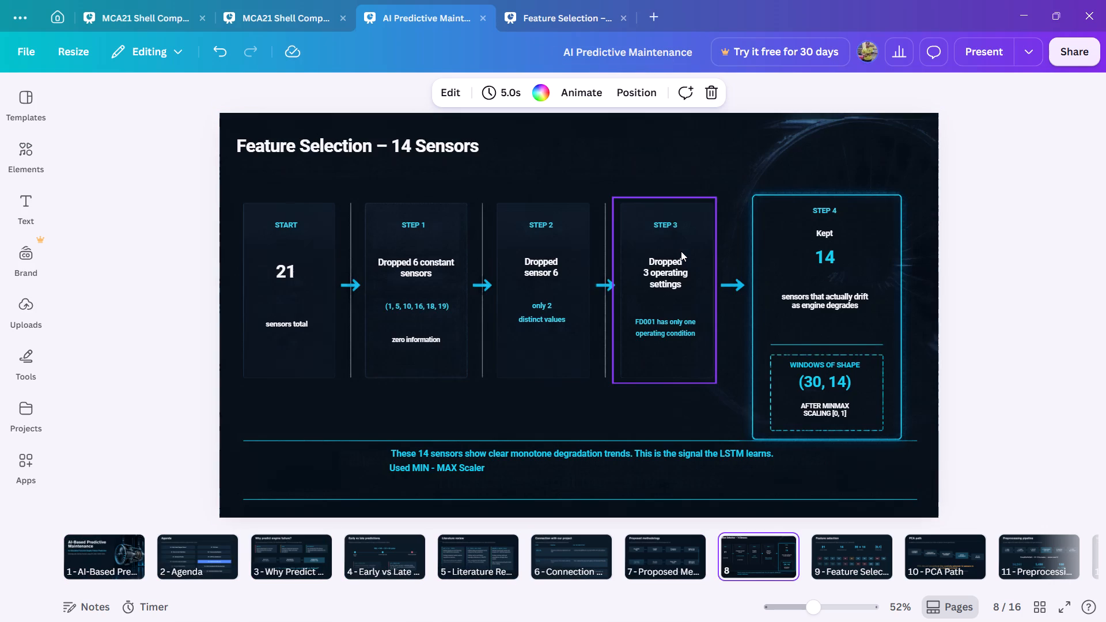
{"action": "key", "text": "Right"}
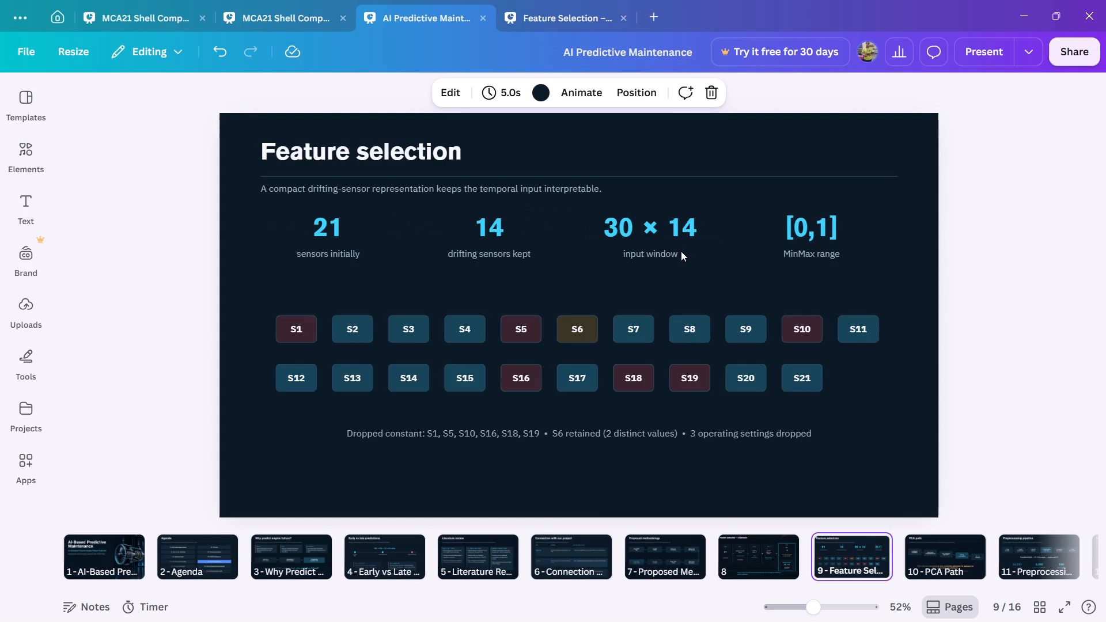
{"action": "key", "text": "Right"}
{"action": "key", "text": "Left"}
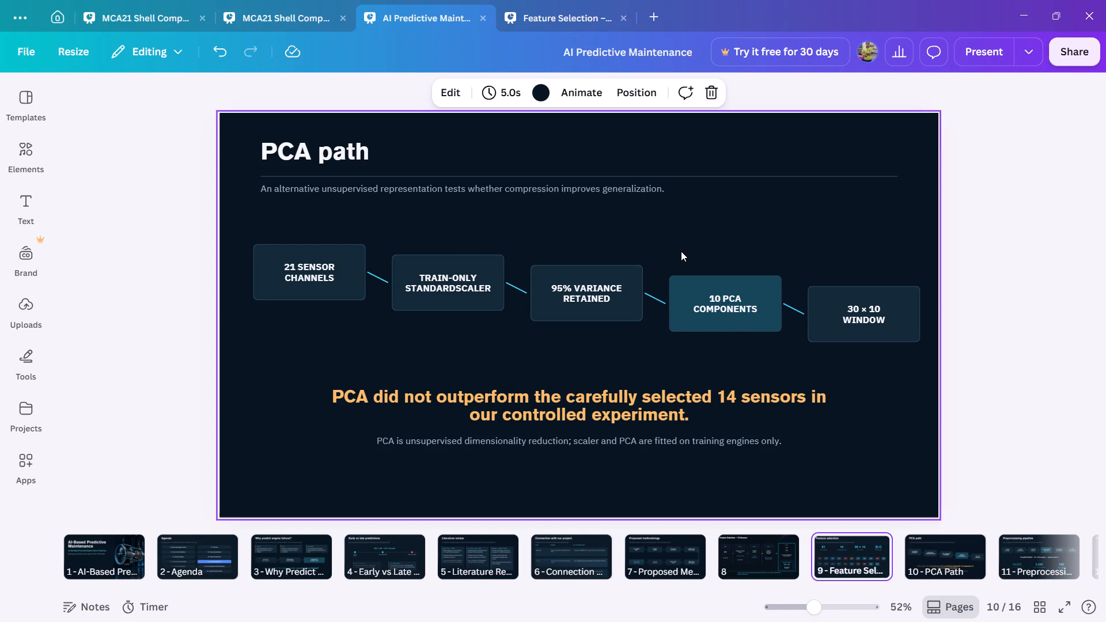
{"action": "key", "text": "Left"}
{"action": "key", "text": "Left"}
{"action": "key", "text": "Right"}
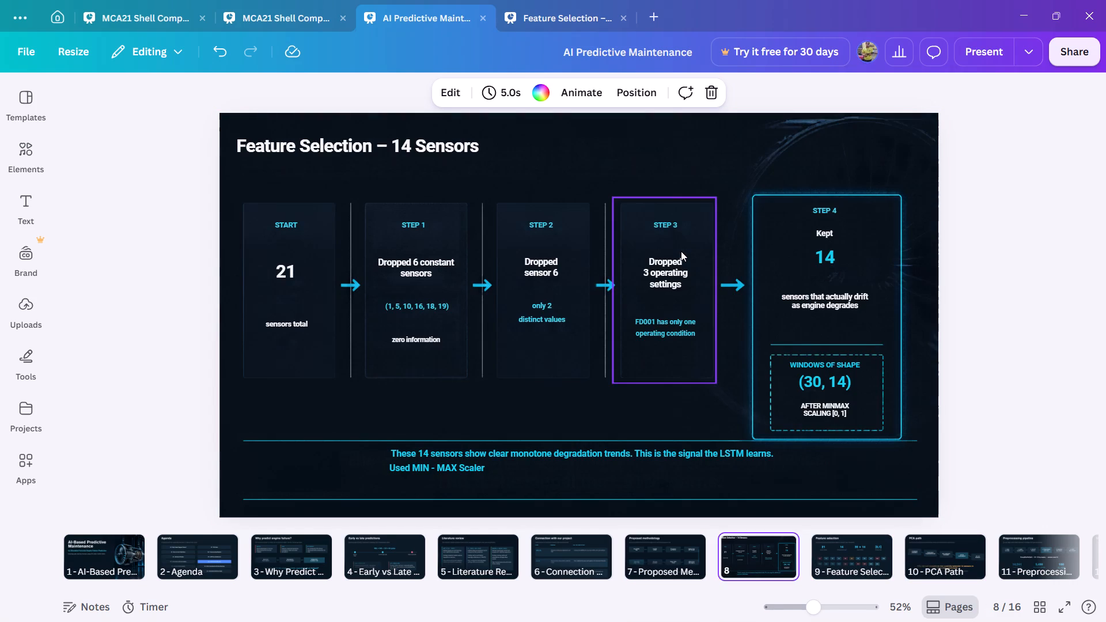
Look through the remaining slides in order, from Feature selection to Conclusion & future scope.
{"action": "key", "text": "Right"}
{"action": "key", "text": "Right"}
{"action": "key", "text": "Right"}
{"action": "key", "text": "Right"}
{"action": "key", "text": "Right"}
{"action": "key", "text": "Right"}
{"action": "key", "text": "Right"}
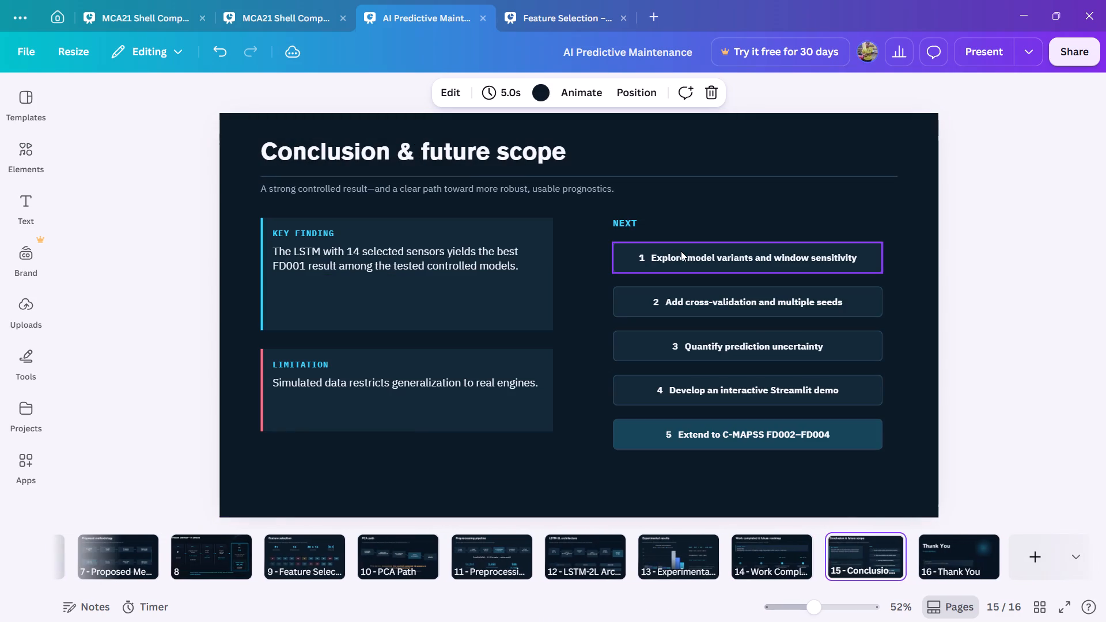
Open the deck's sharing options, examine the public view link page, and return to the main sharing options.
{"action": "left_click", "coordinate": [1033, 49]}
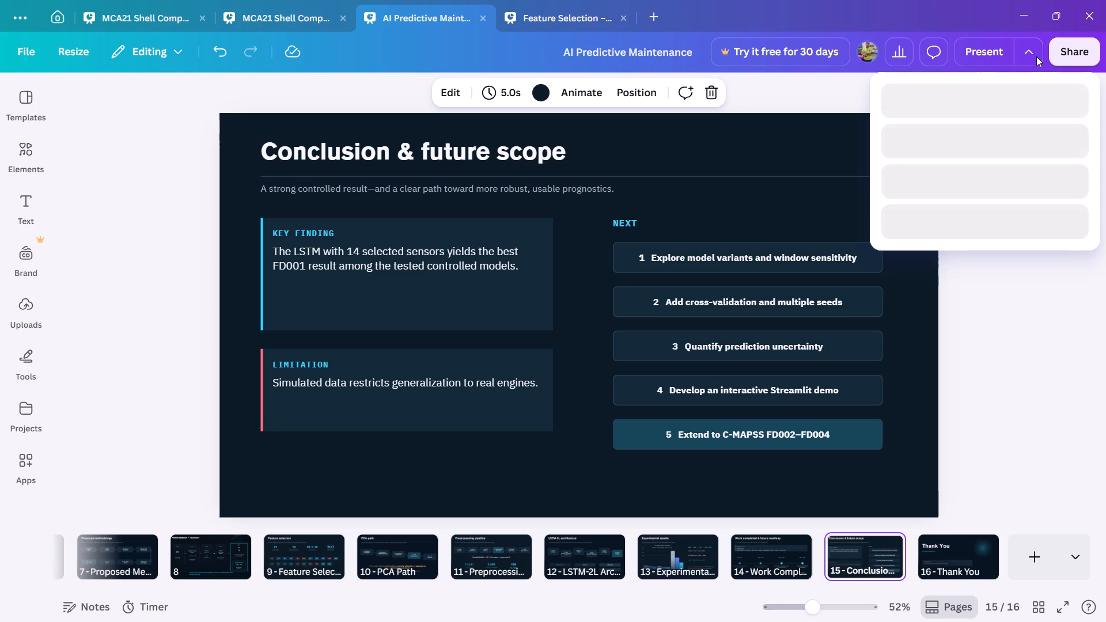
{"action": "left_click", "coordinate": [1073, 58]}
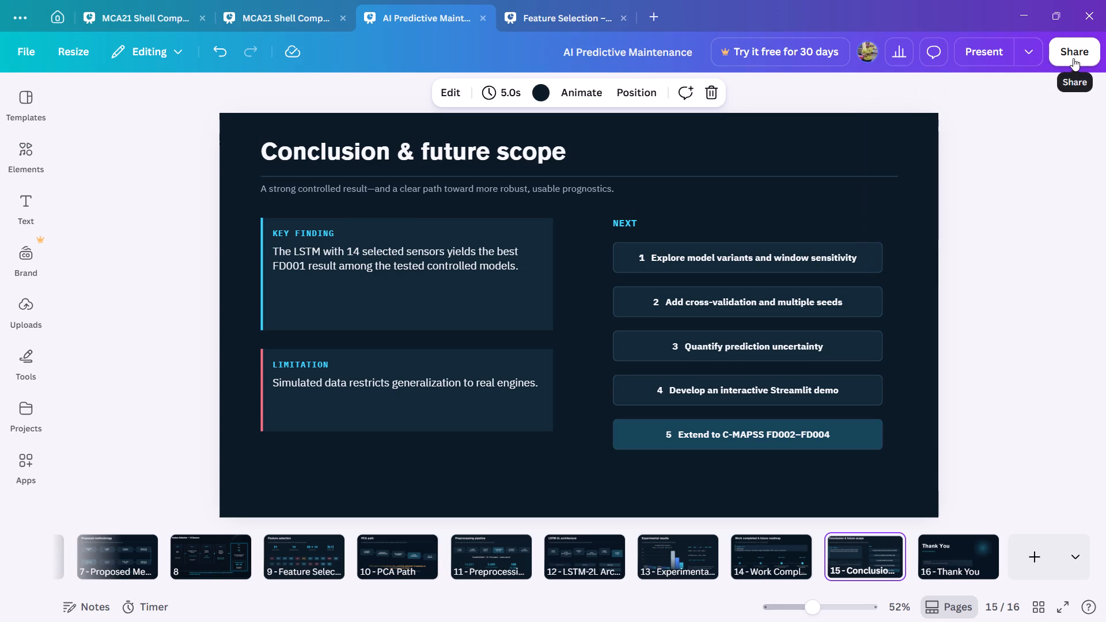
{"action": "left_click", "coordinate": [1073, 58]}
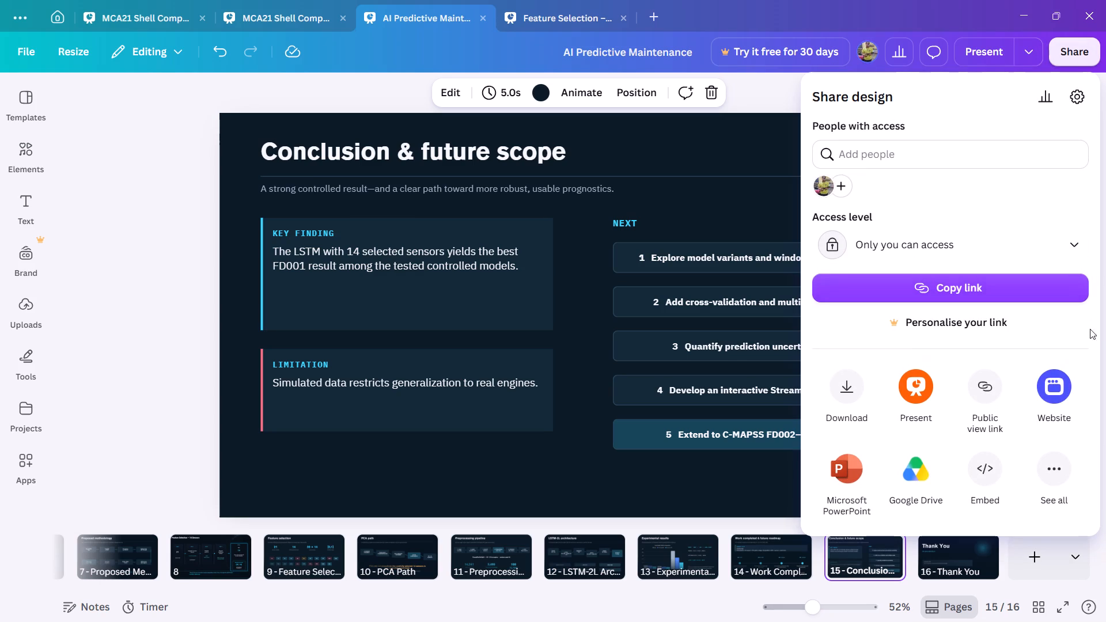
{"action": "left_click", "coordinate": [991, 395]}
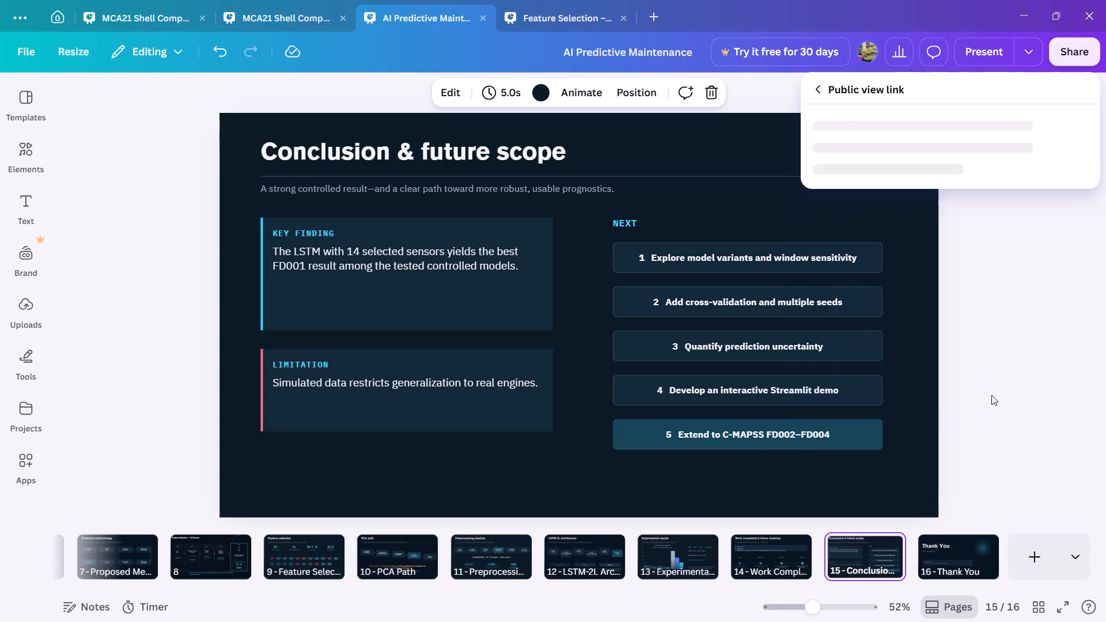
{"action": "left_click", "coordinate": [824, 92]}
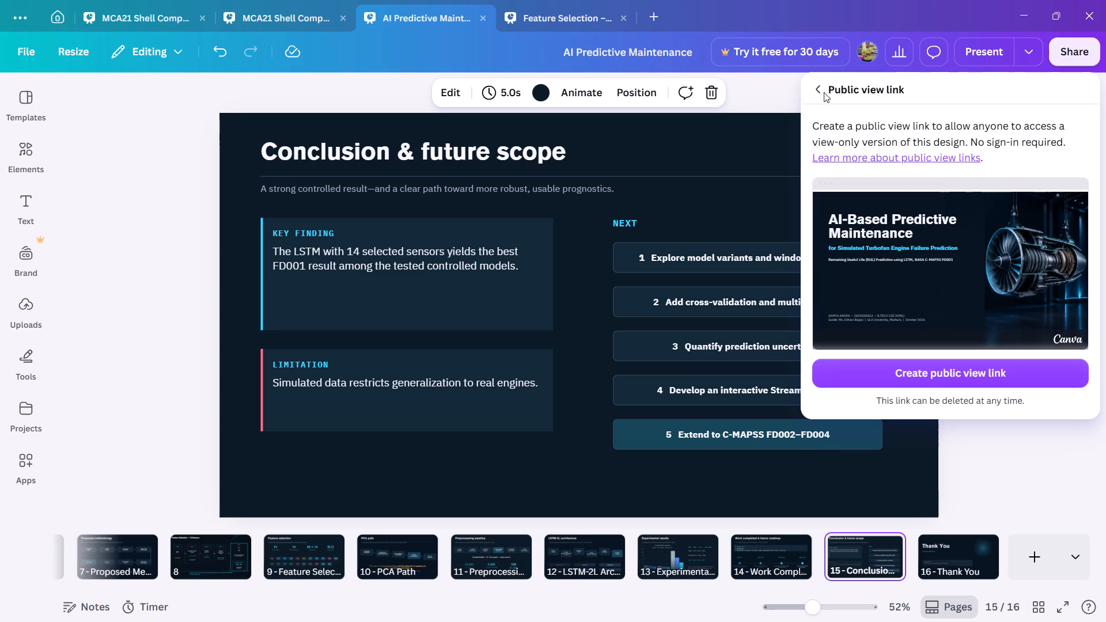
{"action": "left_click", "coordinate": [817, 93]}
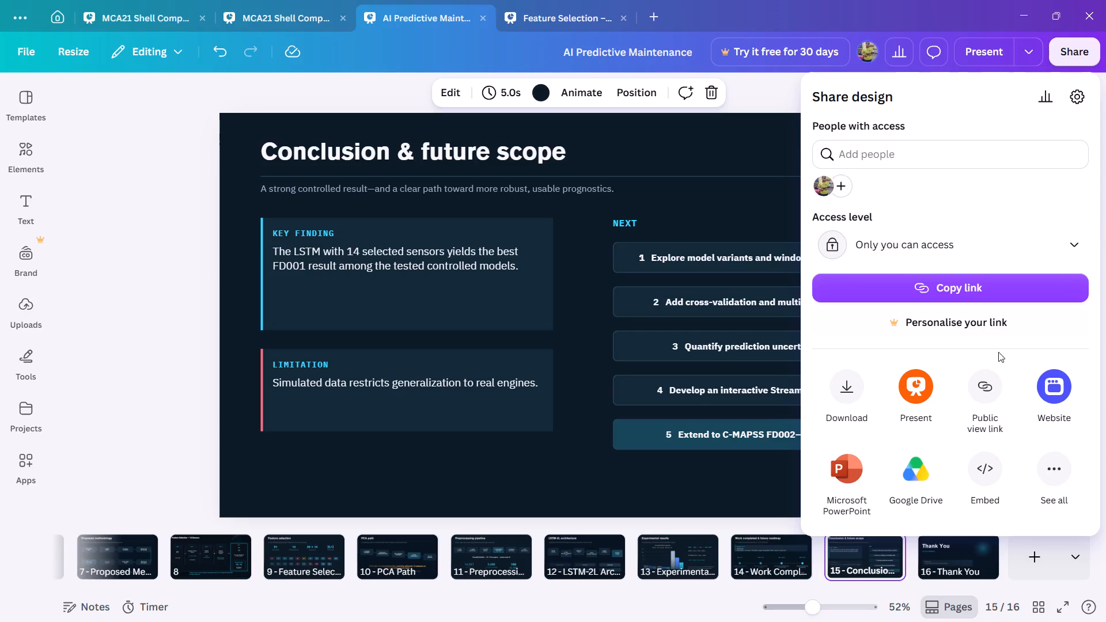
Examine the deck's people-access page and the full set of publishing options, and return to the main sharing options.
{"action": "left_click", "coordinate": [847, 191]}
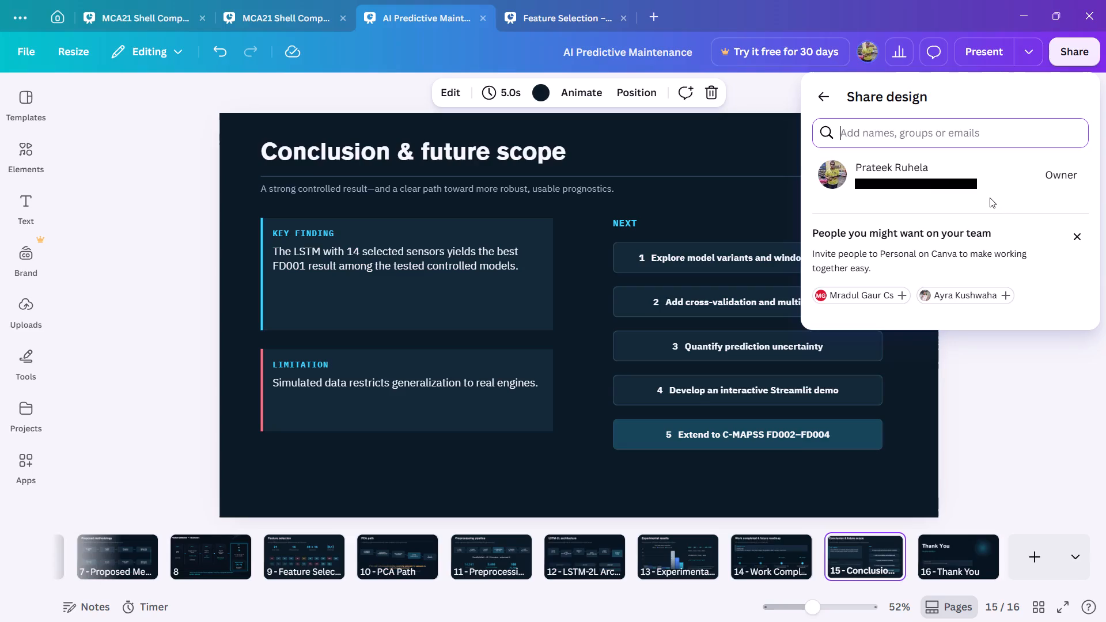
{"action": "left_click", "coordinate": [935, 136]}
{"action": "left_click", "coordinate": [824, 90]}
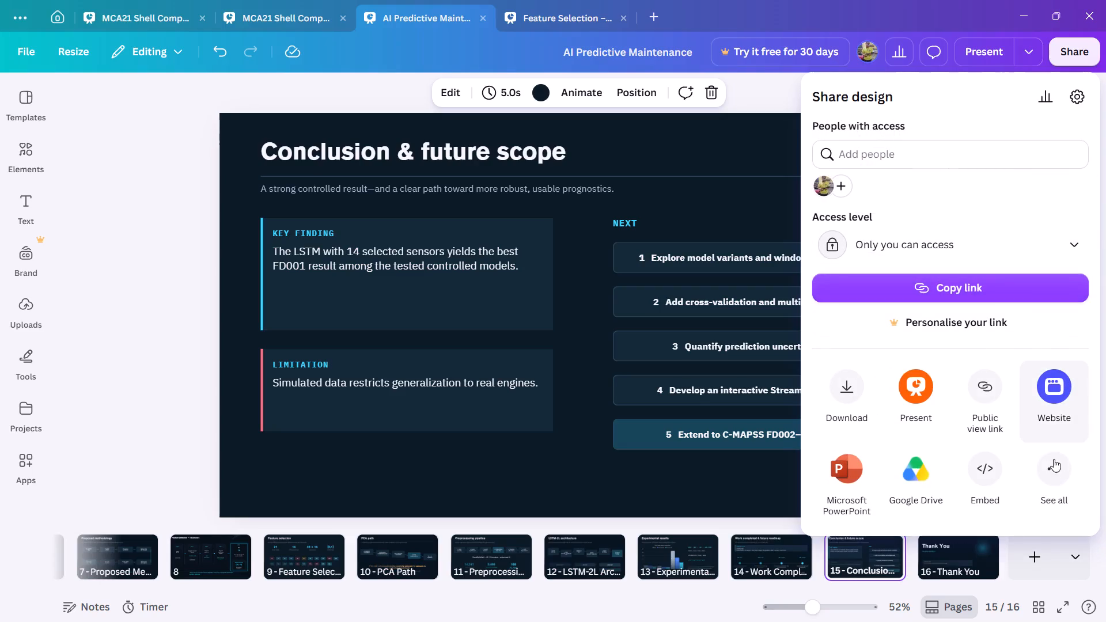
{"action": "left_click", "coordinate": [1032, 475]}
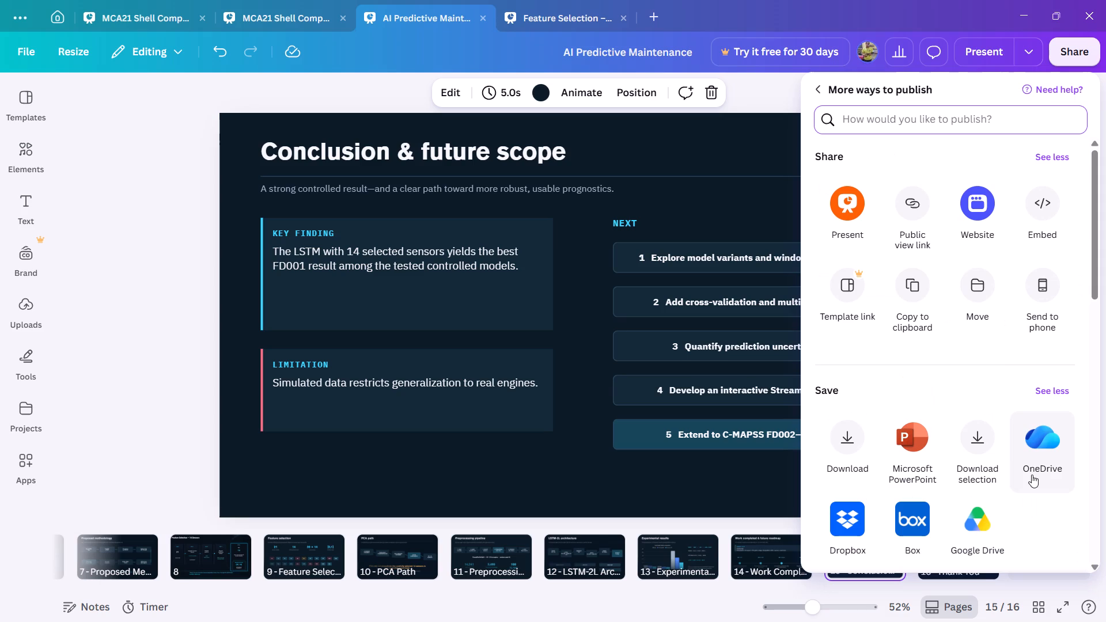
{"action": "left_click", "coordinate": [813, 94]}
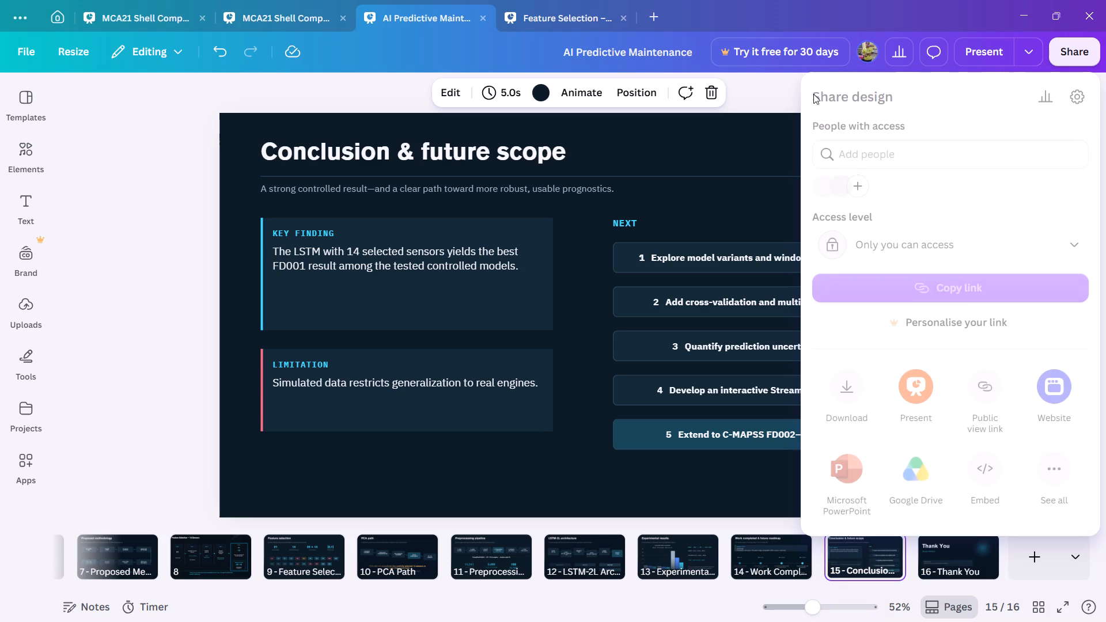
Set the deck's access level to Anyone with the link and copy its sharing link.
{"action": "left_click", "coordinate": [914, 257]}
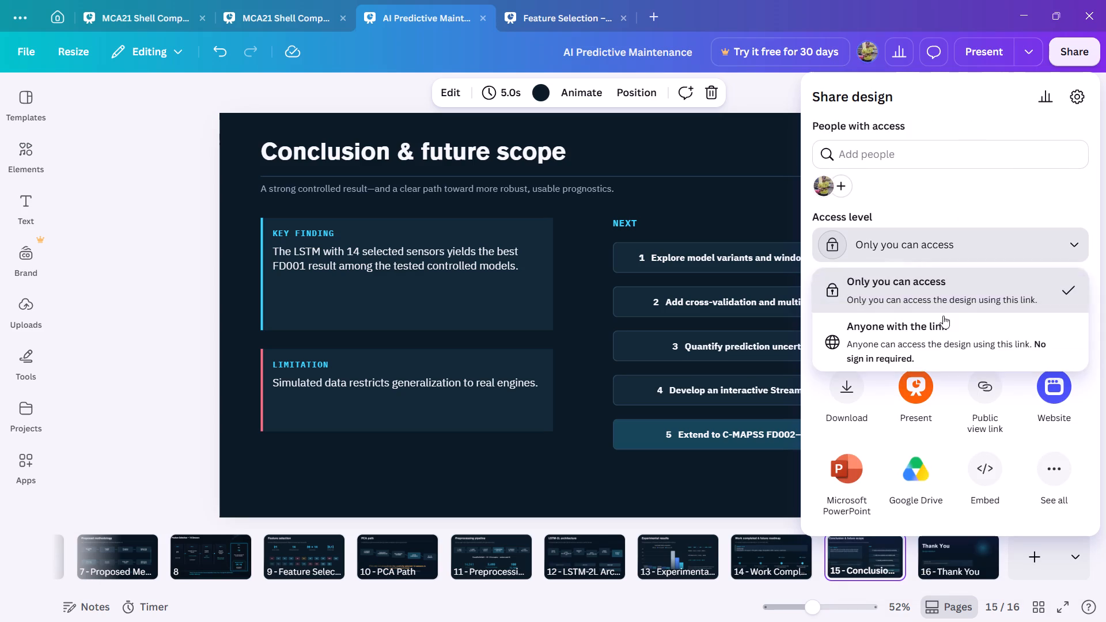
{"action": "left_click", "coordinate": [953, 343]}
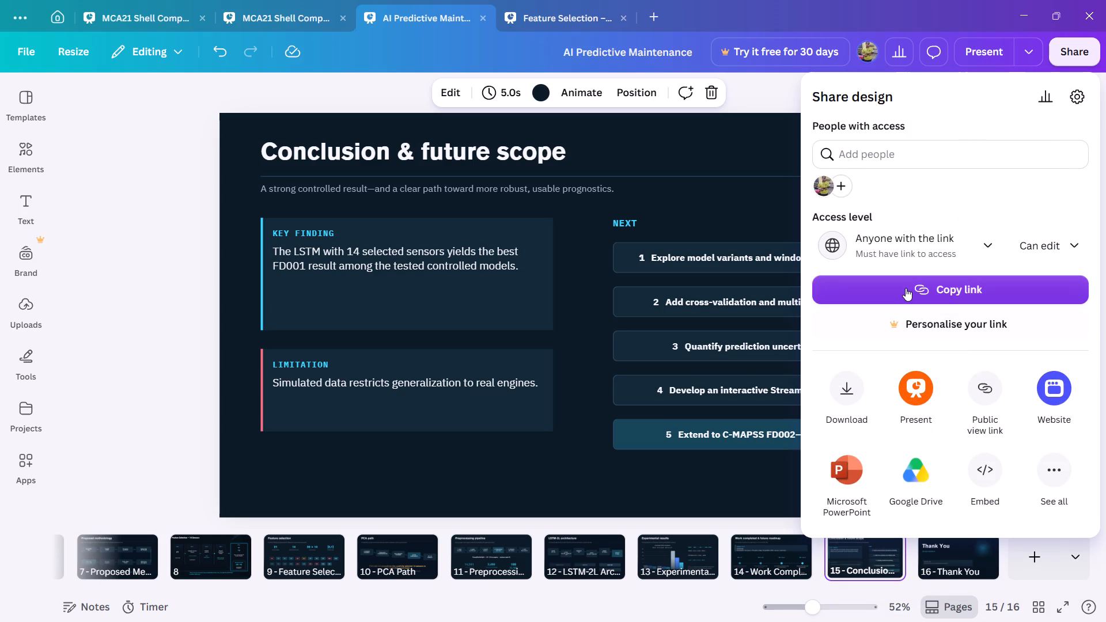
{"action": "left_click", "coordinate": [906, 288]}
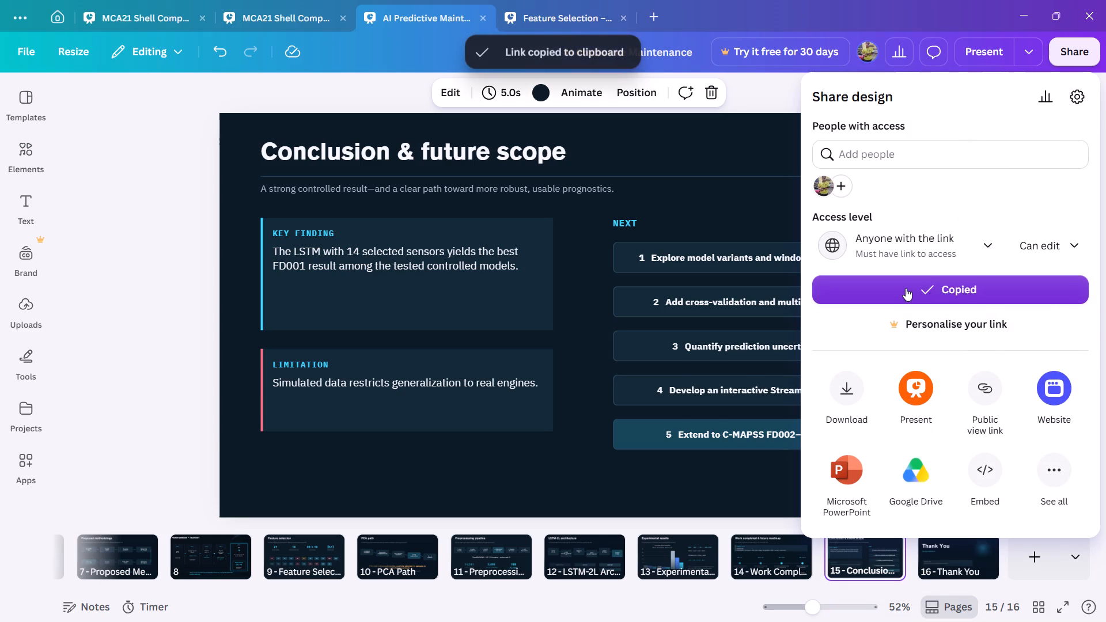
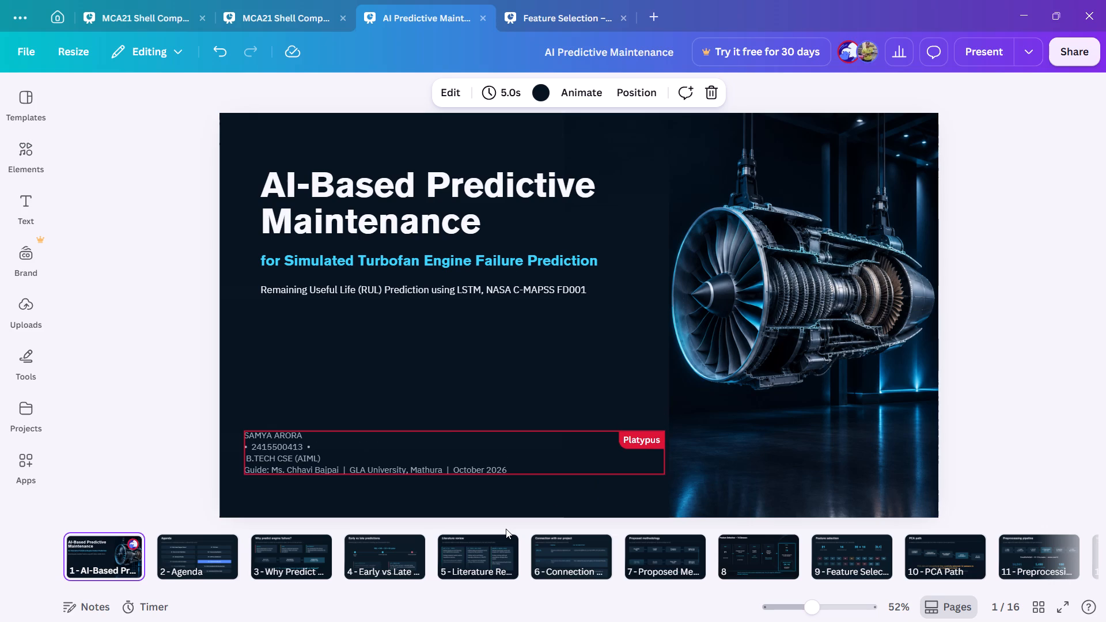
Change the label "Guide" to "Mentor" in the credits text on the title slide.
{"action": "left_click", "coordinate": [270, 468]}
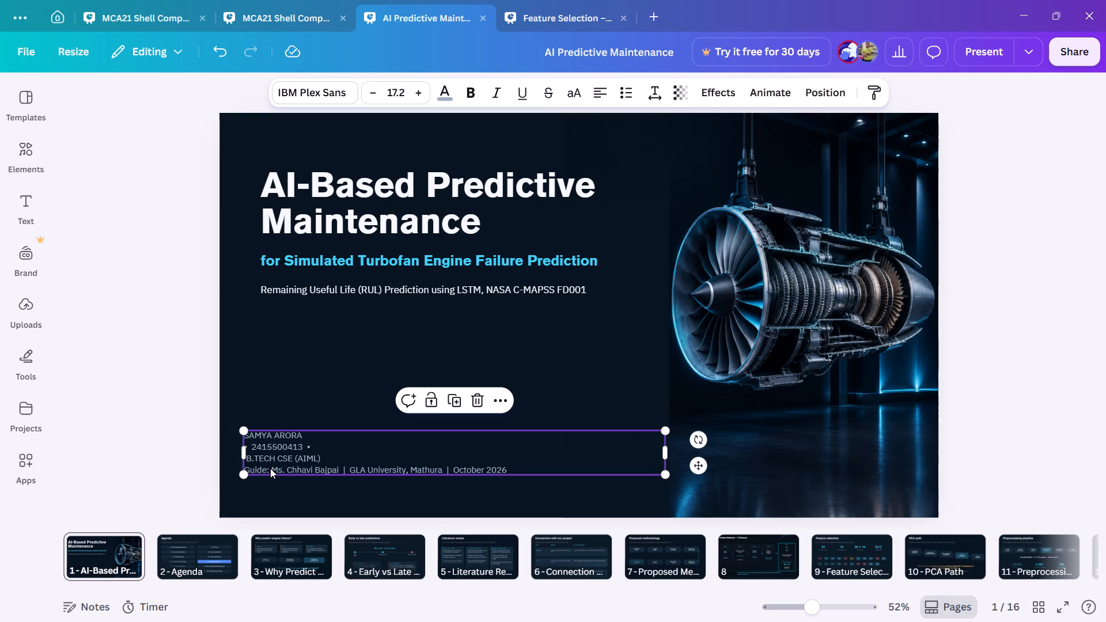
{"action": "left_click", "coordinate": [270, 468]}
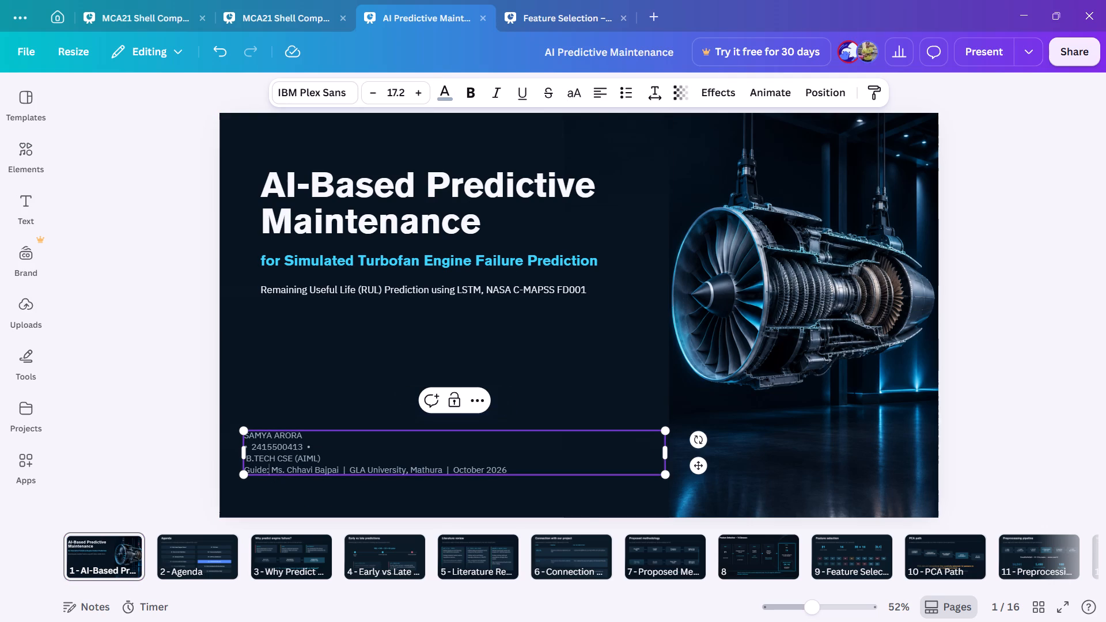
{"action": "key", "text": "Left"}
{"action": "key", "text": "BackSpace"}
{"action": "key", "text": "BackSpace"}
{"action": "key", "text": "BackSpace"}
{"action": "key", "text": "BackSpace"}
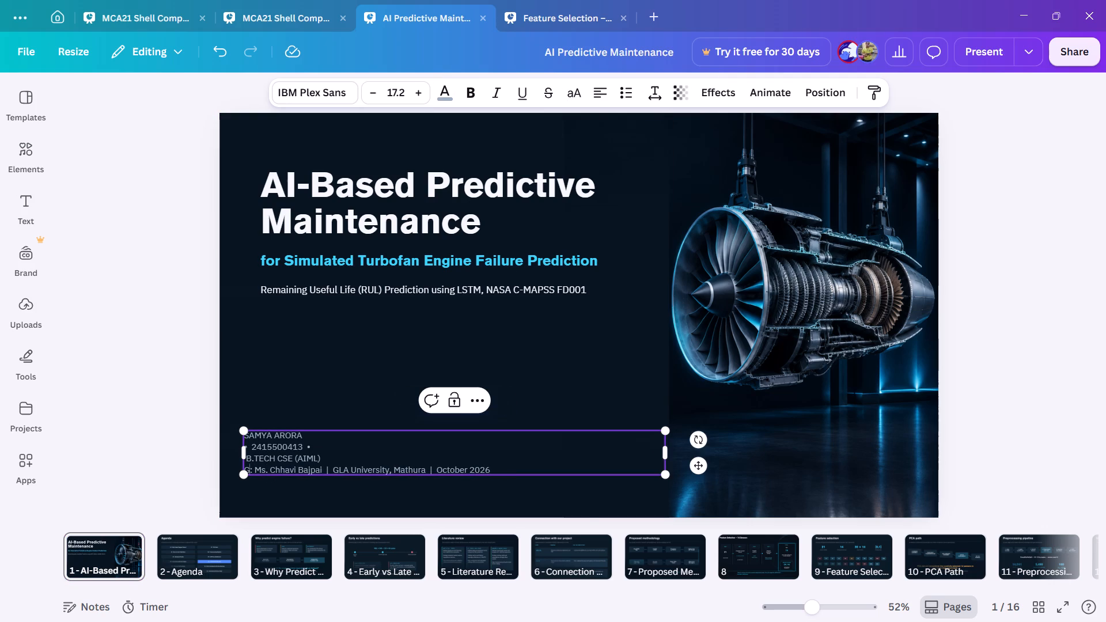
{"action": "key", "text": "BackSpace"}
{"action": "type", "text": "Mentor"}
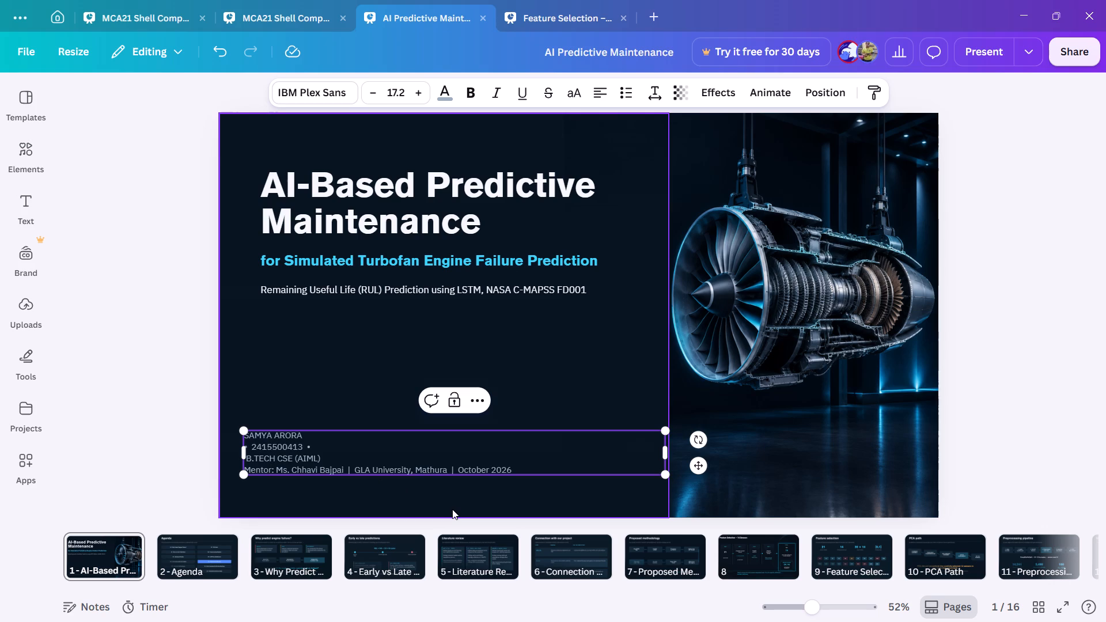
Delete "| GLA University, Mathura | October 2026" from the mentor line in the title slide's credits.
{"action": "left_click_drag", "start_coordinate": [344, 468], "coordinate": [475, 472]}
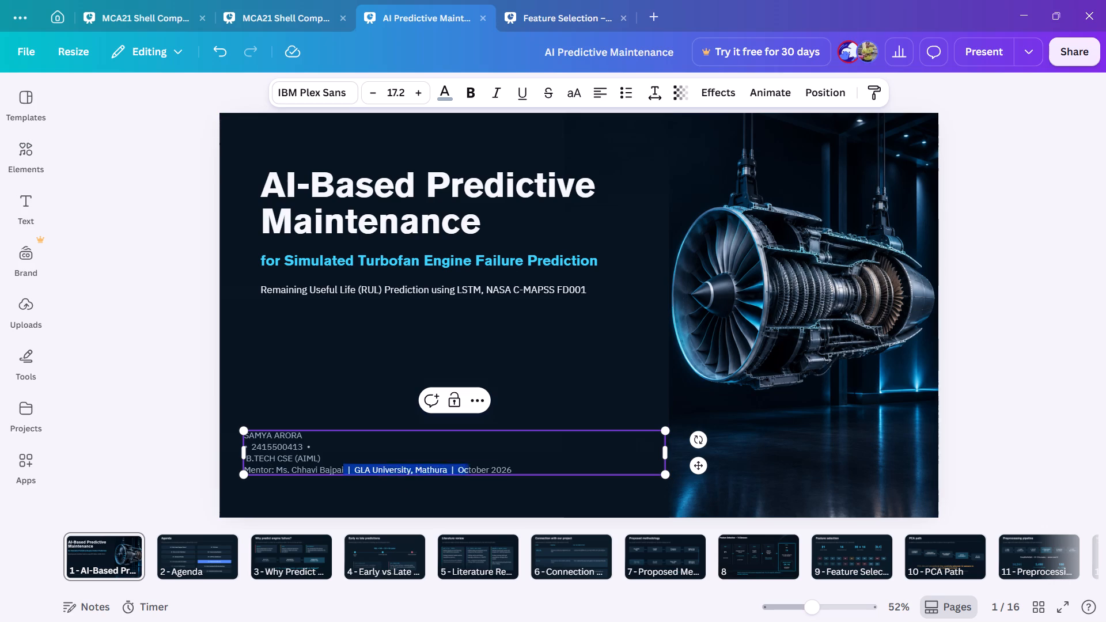
{"action": "left_click_drag", "start_coordinate": [475, 472], "coordinate": [518, 472]}
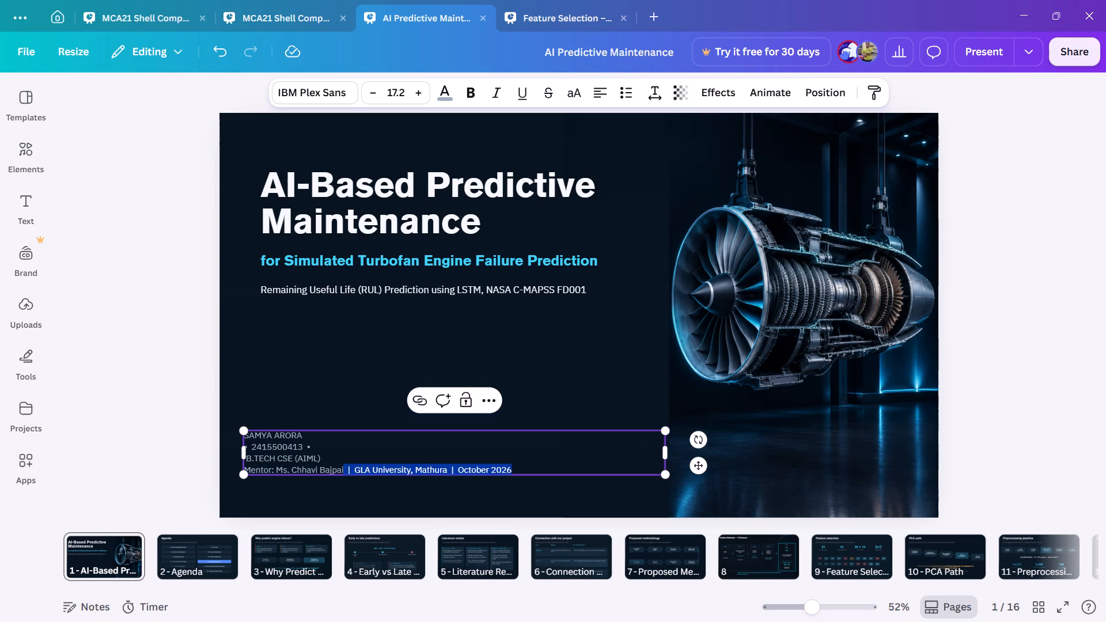
{"action": "key", "text": "BackSpace"}
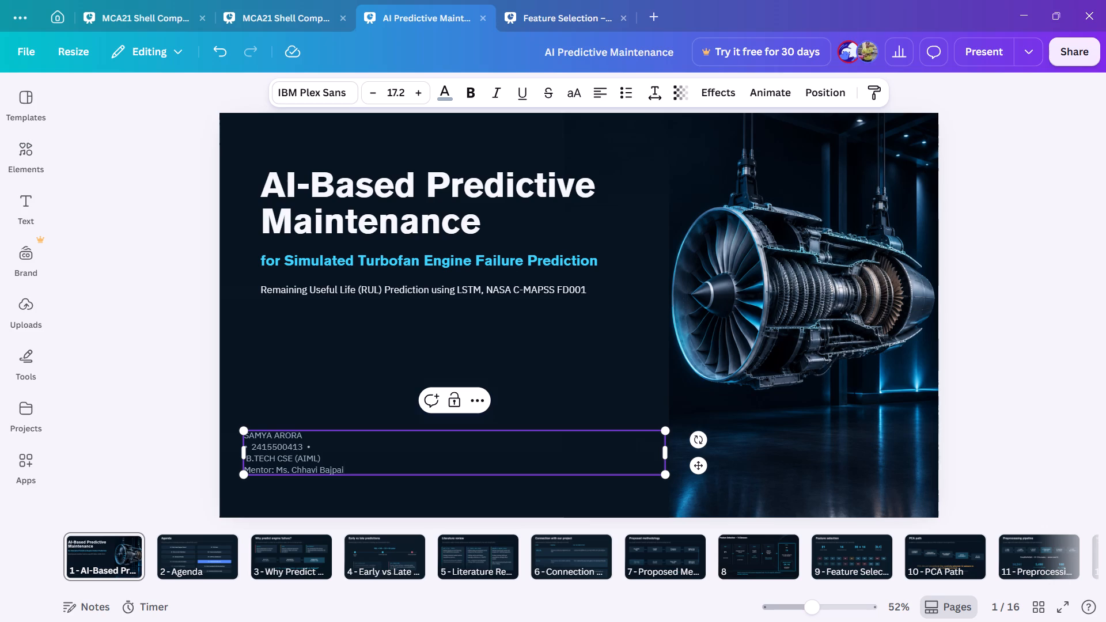
Delete the mentor, degree programme and student ID lines from the title slide's credits, keeping only the presenter's name.
{"action": "key", "text": "BackSpace"}
{"action": "key", "text": "BackSpace"}
{"action": "key", "text": "BackSpace"}
{"action": "key", "text": "BackSpace"}
{"action": "key", "text": "BackSpace"}
{"action": "key", "text": "BackSpace"}
{"action": "key", "text": "BackSpace"}
{"action": "key", "text": "BackSpace"}
{"action": "key", "text": "BackSpace"}
{"action": "key", "text": "BackSpace"}
{"action": "key", "text": "BackSpace"}
{"action": "key", "text": "BackSpace"}
{"action": "key", "text": "BackSpace"}
{"action": "key", "text": "BackSpace"}
{"action": "key", "text": "BackSpace"}
{"action": "key", "text": "BackSpace"}
{"action": "key", "text": "BackSpace"}
{"action": "key", "text": "BackSpace"}
{"action": "key", "text": "BackSpace"}
{"action": "key", "text": "BackSpace"}
{"action": "key", "text": "BackSpace"}
{"action": "key", "text": "BackSpace"}
{"action": "key", "text": "BackSpace"}
{"action": "key", "text": "BackSpace"}
{"action": "key", "text": "BackSpace"}
{"action": "key", "text": "BackSpace"}
{"action": "key", "text": "BackSpace"}
{"action": "key", "text": "BackSpace"}
{"action": "key", "text": "BackSpace"}
{"action": "key", "text": "BackSpace"}
{"action": "key", "text": "BackSpace"}
{"action": "key", "text": "BackSpace"}
{"action": "key", "text": "BackSpace"}
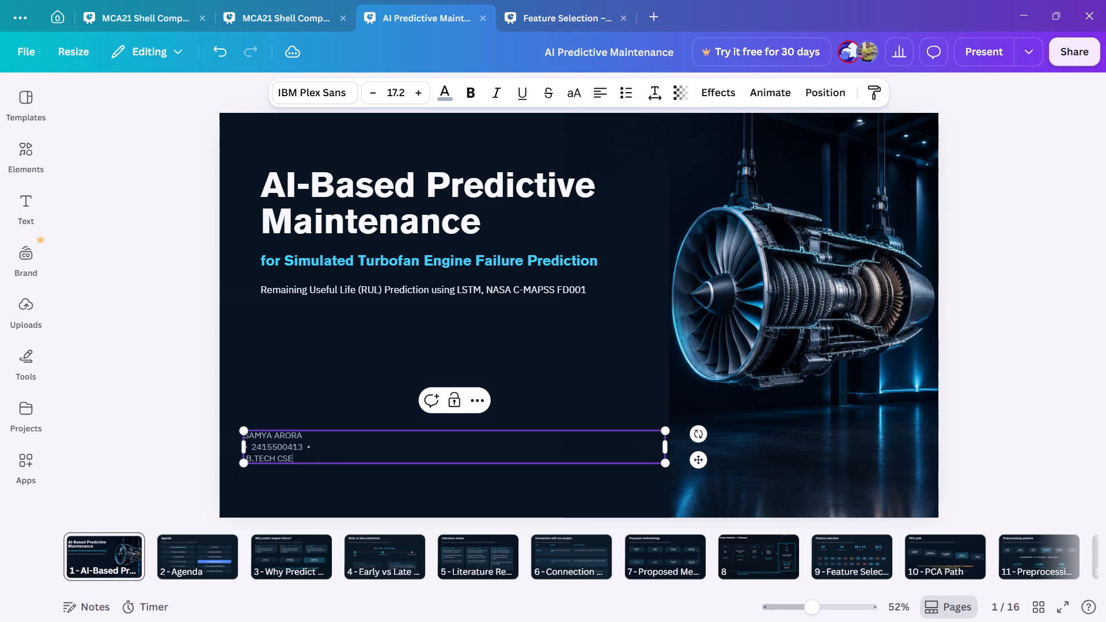
{"action": "key", "text": "BackSpace"}
{"action": "key", "text": "BackSpace"}
{"action": "key", "text": "BackSpace"}
{"action": "key", "text": "BackSpace"}
{"action": "key", "text": "BackSpace"}
{"action": "key", "text": "BackSpace"}
{"action": "key", "text": "BackSpace"}
{"action": "key", "text": "BackSpace"}
{"action": "key", "text": "BackSpace"}
{"action": "key", "text": "BackSpace"}
{"action": "key", "text": "BackSpace"}
{"action": "key", "text": "BackSpace"}
{"action": "key", "text": "BackSpace"}
{"action": "key", "text": "BackSpace"}
{"action": "key", "text": "BackSpace"}
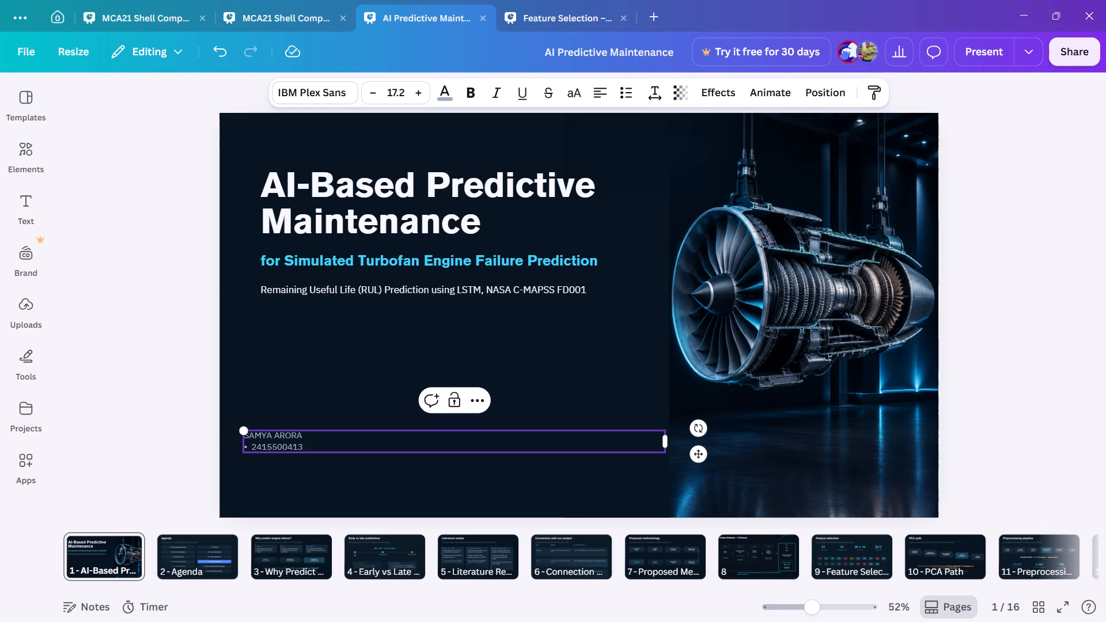
{"action": "key", "text": "BackSpace"}
{"action": "key", "text": "BackSpace"}
{"action": "key", "text": "BackSpace"}
{"action": "key", "text": "BackSpace"}
{"action": "key", "text": "BackSpace"}
{"action": "key", "text": "BackSpace"}
{"action": "key", "text": "BackSpace"}
{"action": "key", "text": "BackSpace"}
{"action": "key", "text": "BackSpace"}
{"action": "key", "text": "BackSpace"}
{"action": "key", "text": "BackSpace"}
{"action": "key", "text": "BackSpace"}
{"action": "key", "text": "BackSpace"}
{"action": "key", "text": "BackSpace"}
{"action": "key", "text": "BackSpace"}
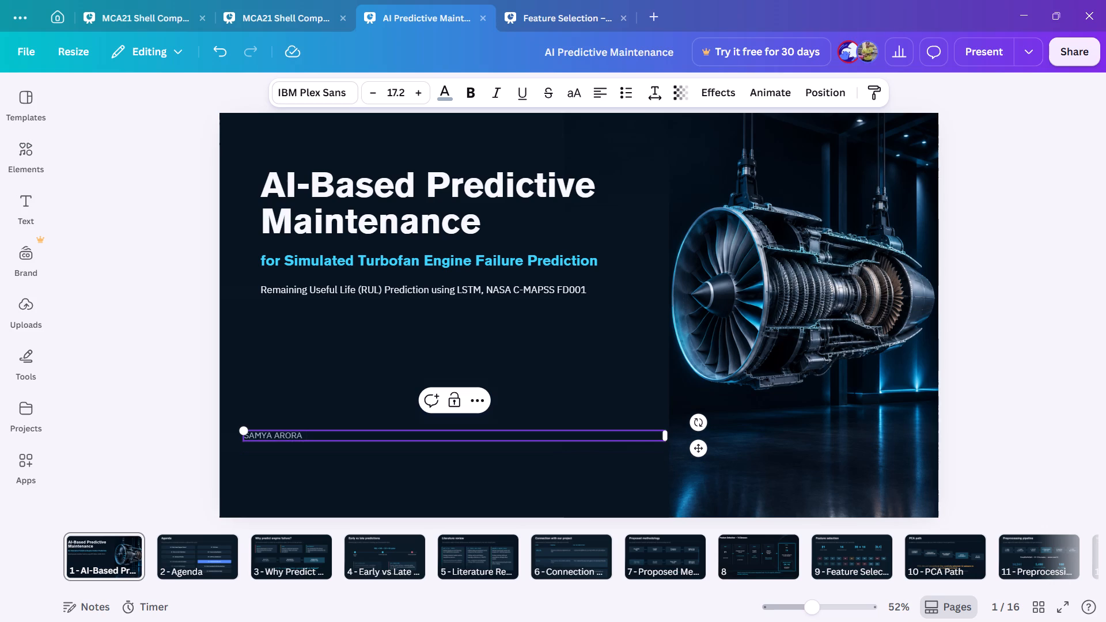
Add "By" in front of the presenter's name in the title slide's credits.
{"action": "key", "text": "Left"}
{"action": "key", "text": "Left"}
{"action": "key", "text": "Left"}
{"action": "key", "text": "Left"}
{"action": "key", "text": "Left"}
{"action": "key", "text": "Left"}
{"action": "key", "text": "Left"}
{"action": "key", "text": "Left"}
{"action": "key", "text": "Left"}
{"action": "key", "text": "Left"}
{"action": "key", "text": "Left"}
{"action": "key", "text": "Left"}
{"action": "key", "text": "Left"}
{"action": "key", "text": "Left"}
{"action": "key", "text": "Left"}
{"action": "key", "text": "Left"}
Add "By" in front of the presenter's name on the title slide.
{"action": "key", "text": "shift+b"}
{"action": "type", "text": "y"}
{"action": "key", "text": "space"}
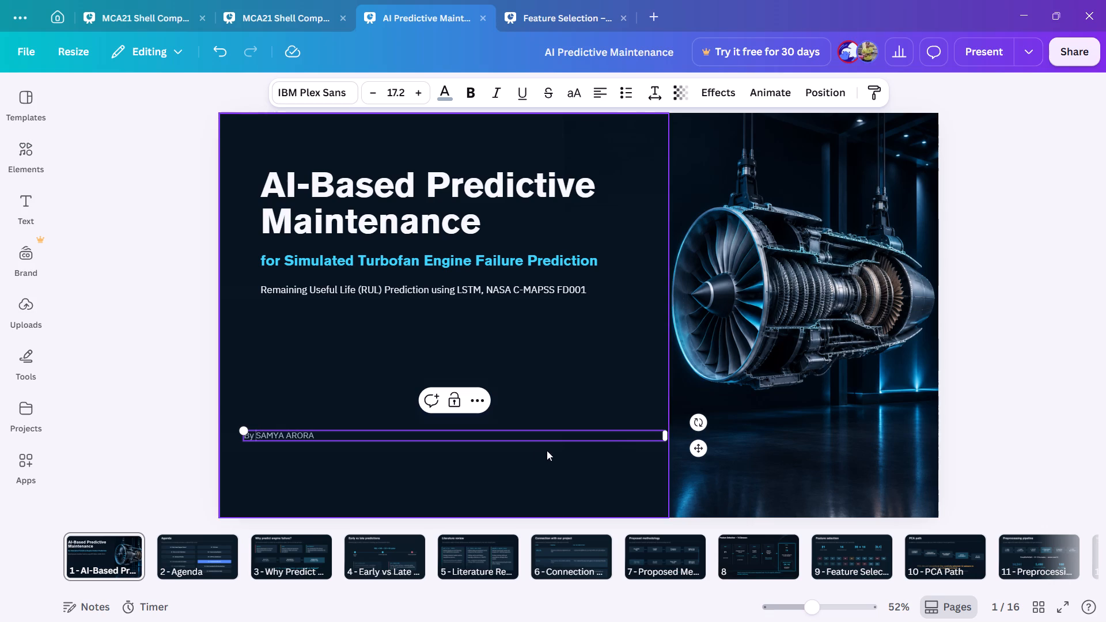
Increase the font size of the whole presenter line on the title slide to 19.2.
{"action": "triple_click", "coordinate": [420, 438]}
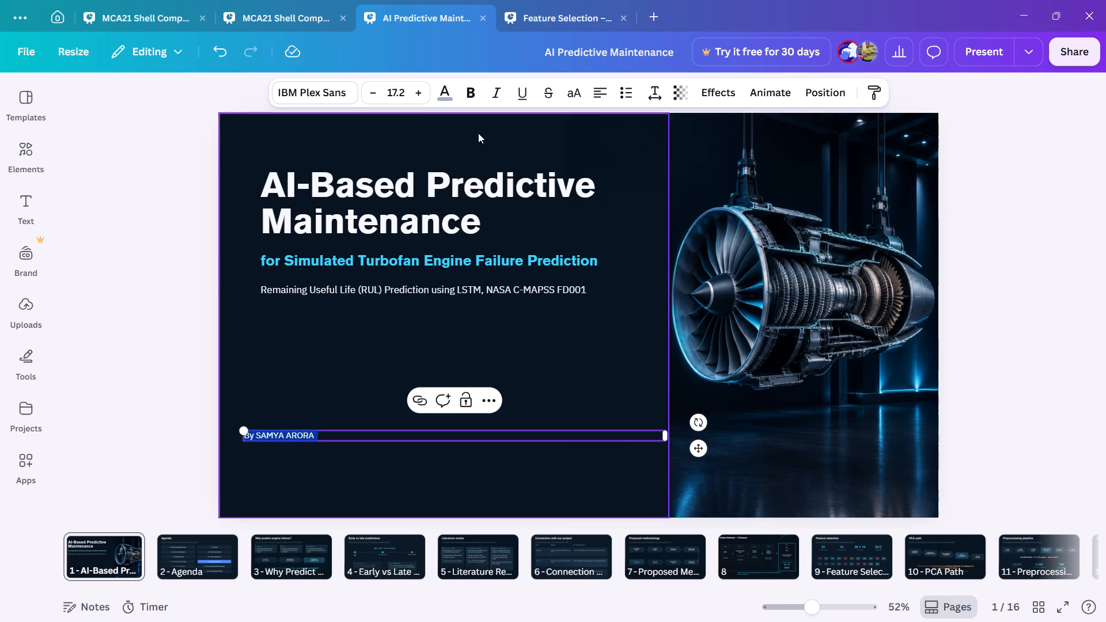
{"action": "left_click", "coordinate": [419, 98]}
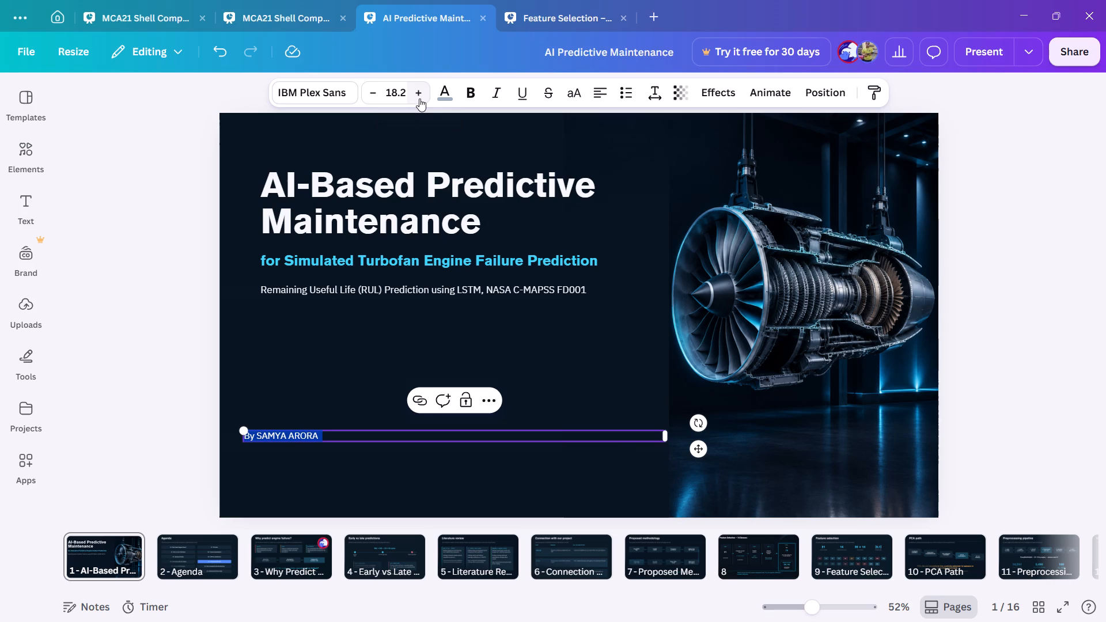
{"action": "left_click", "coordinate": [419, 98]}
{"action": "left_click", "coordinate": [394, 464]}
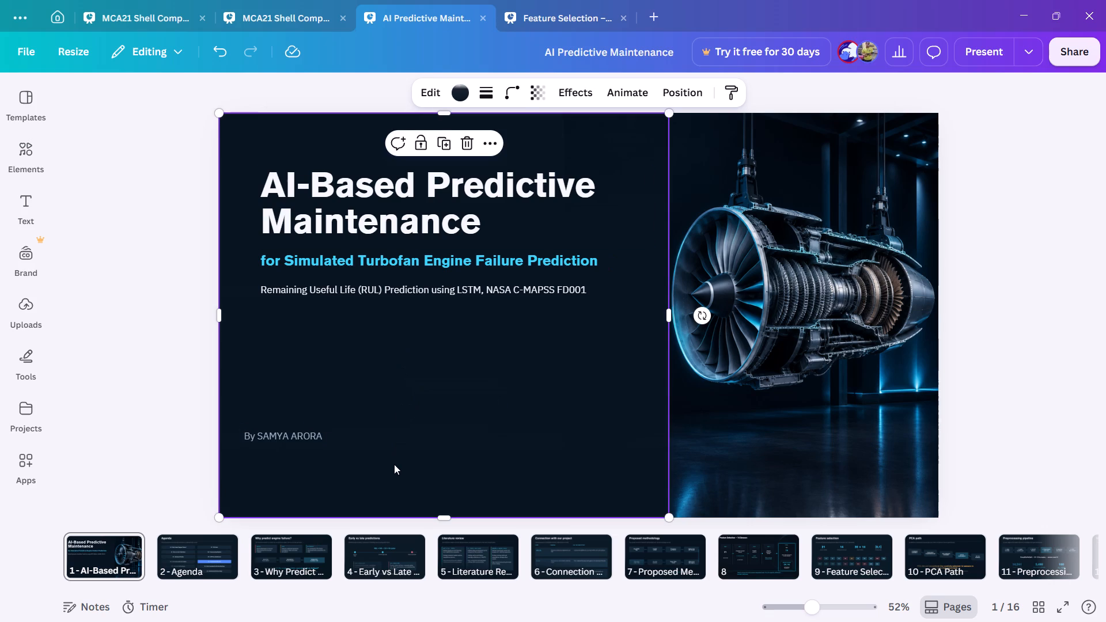
Move the presenter line lower on the title slide, with its left edge aligned to the main heading.
{"action": "left_click_drag", "start_coordinate": [349, 431], "coordinate": [368, 445]}
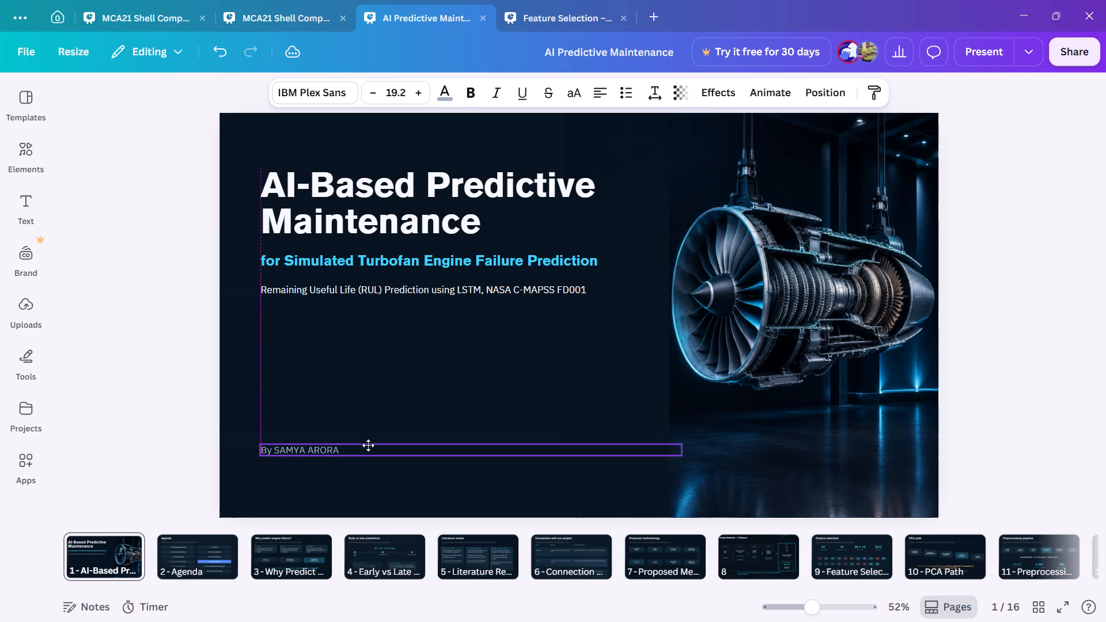
{"action": "left_click_drag", "start_coordinate": [368, 445], "coordinate": [368, 473]}
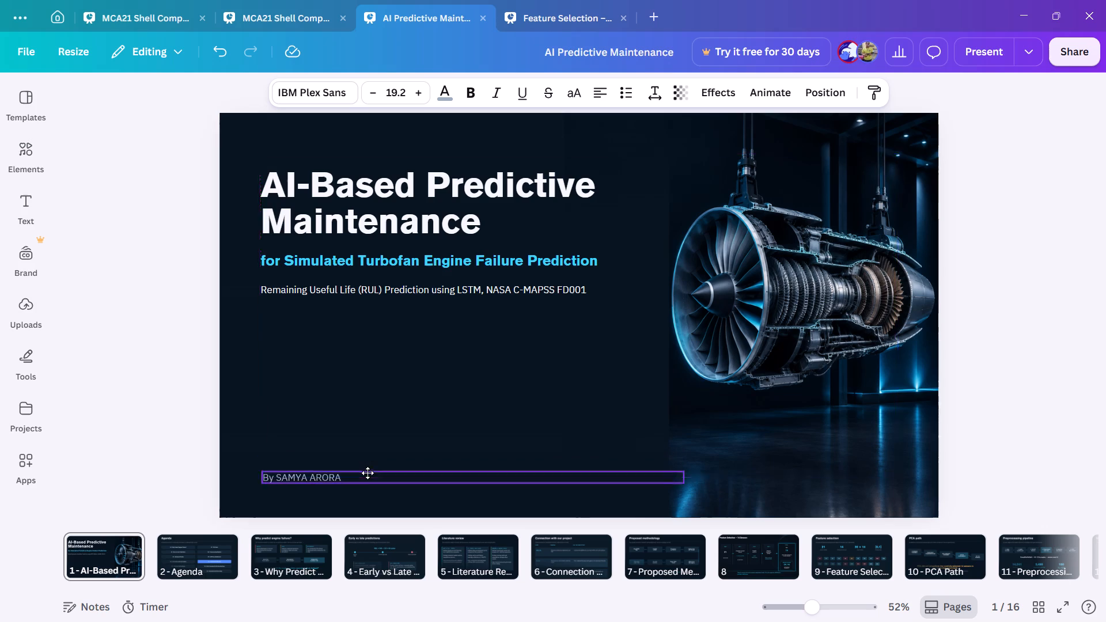
{"action": "left_click_drag", "start_coordinate": [368, 473], "coordinate": [365, 469]}
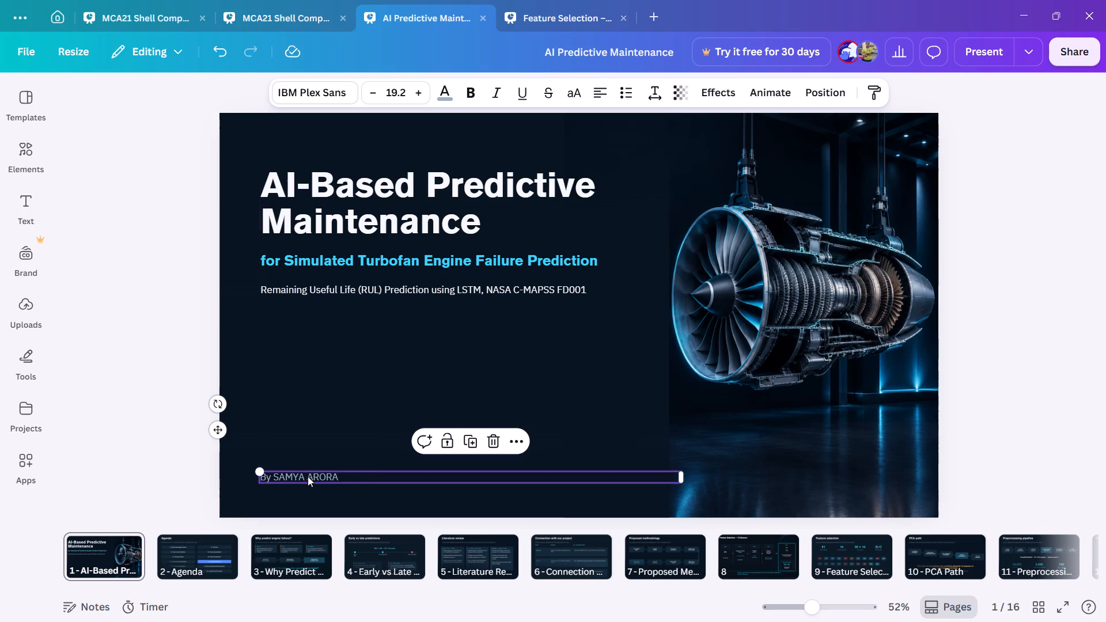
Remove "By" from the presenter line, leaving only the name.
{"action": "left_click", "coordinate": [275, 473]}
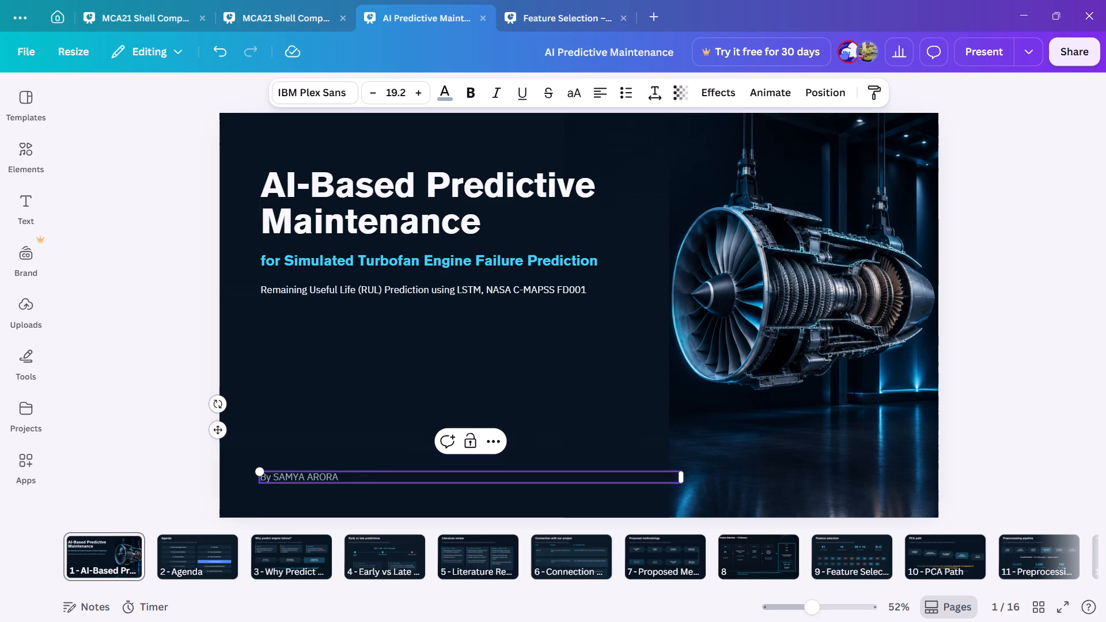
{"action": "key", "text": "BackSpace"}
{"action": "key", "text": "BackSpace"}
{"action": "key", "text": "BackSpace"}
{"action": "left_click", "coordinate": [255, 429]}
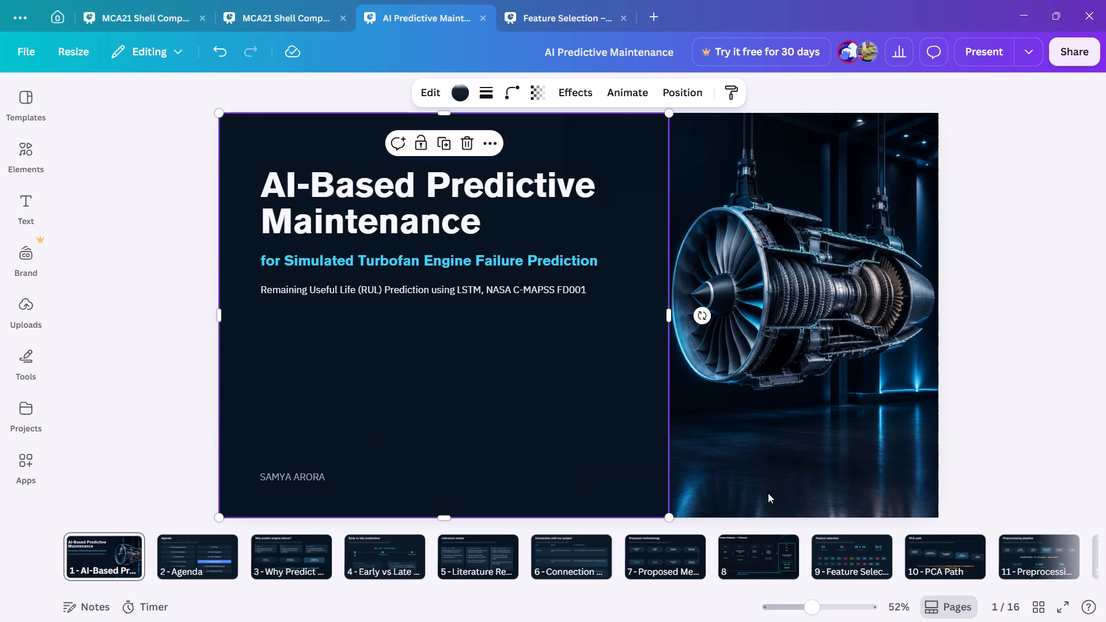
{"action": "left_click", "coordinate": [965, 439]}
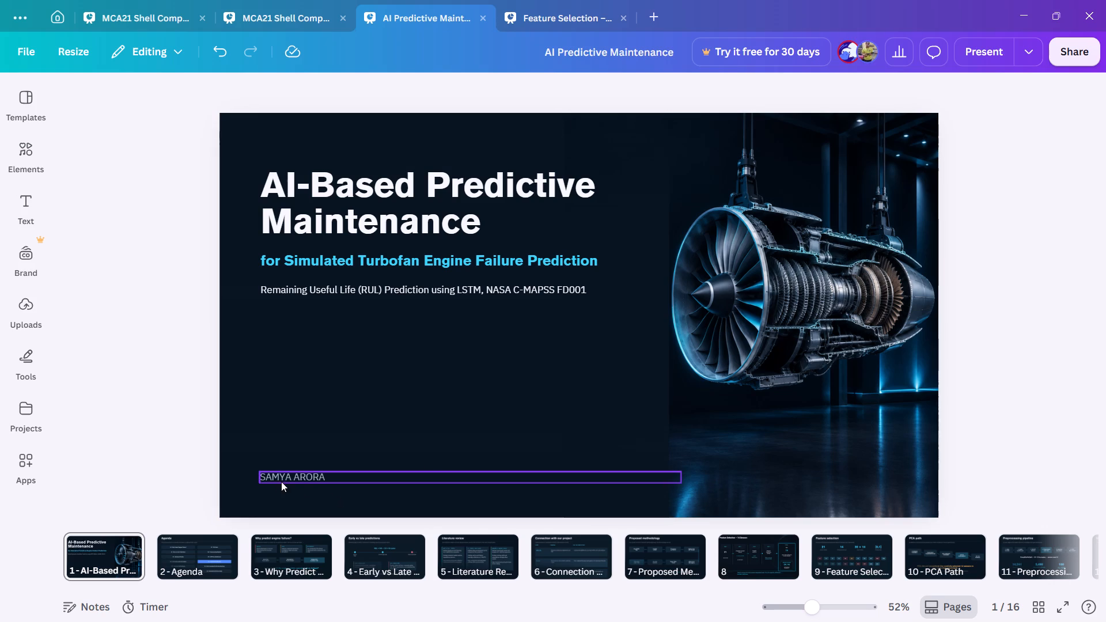
Increase the font size of the presenter's name on the title slide to 21.2.
{"action": "left_click", "coordinate": [333, 479]}
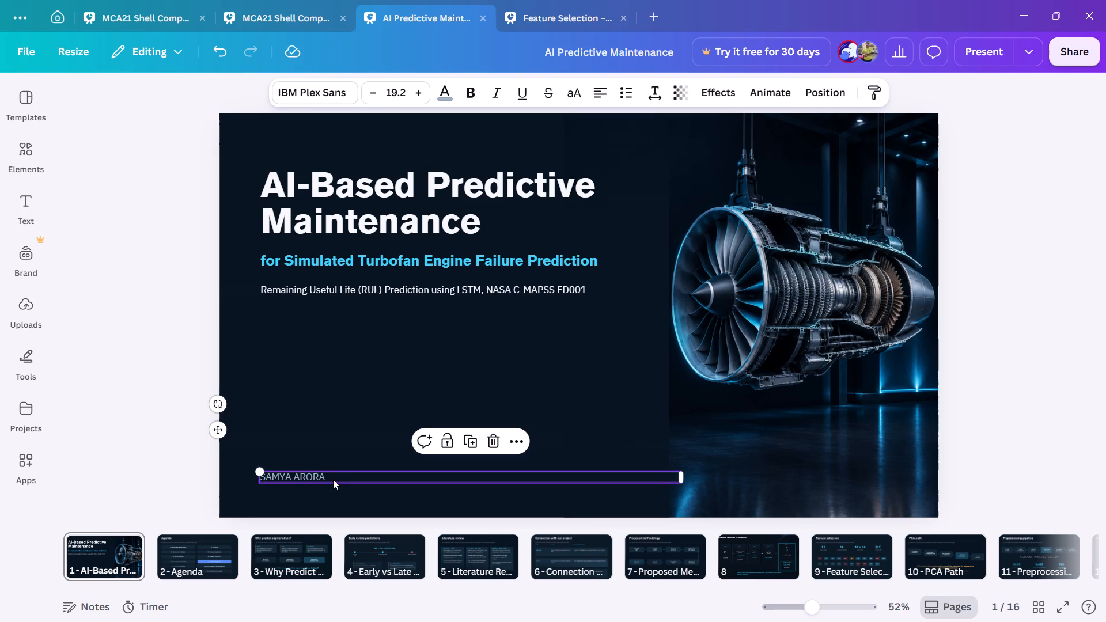
{"action": "triple_click", "coordinate": [334, 479]}
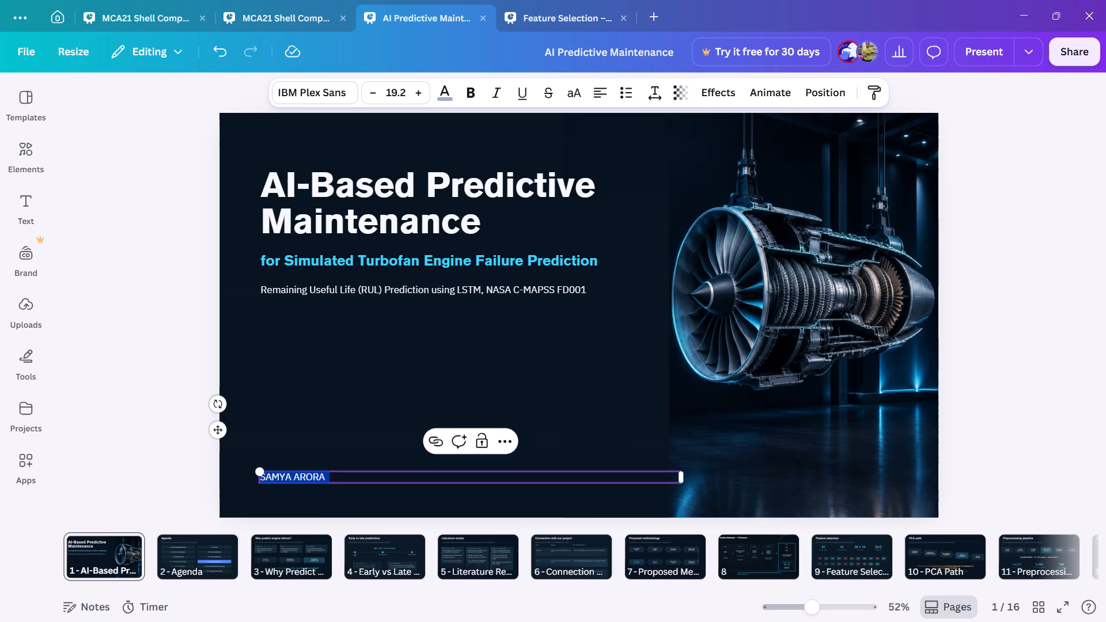
{"action": "left_click", "coordinate": [426, 100]}
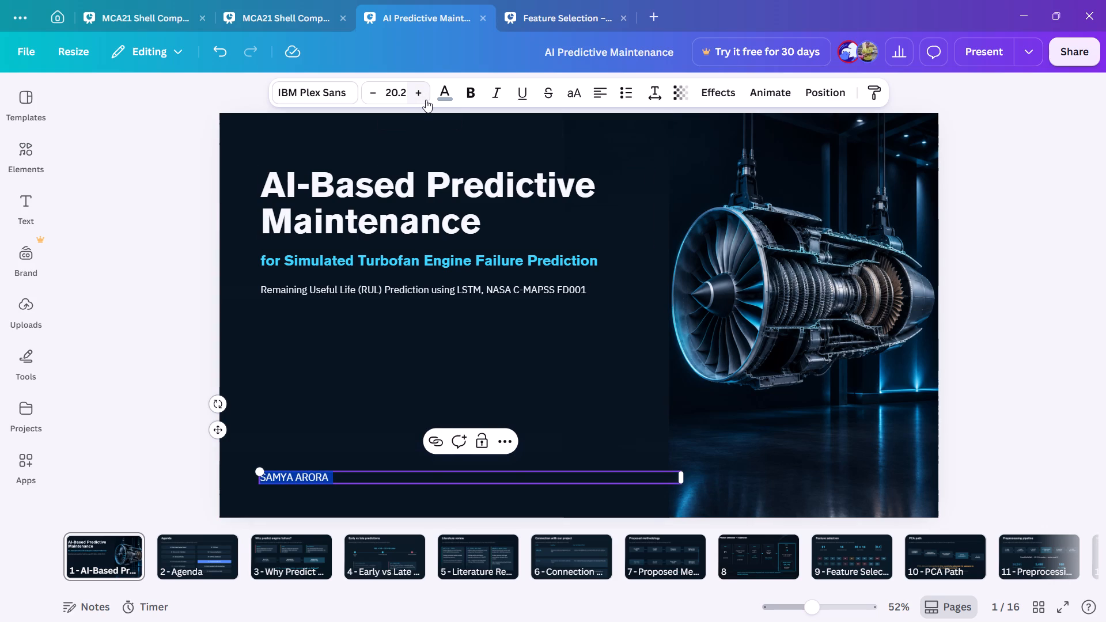
{"action": "left_click", "coordinate": [426, 100]}
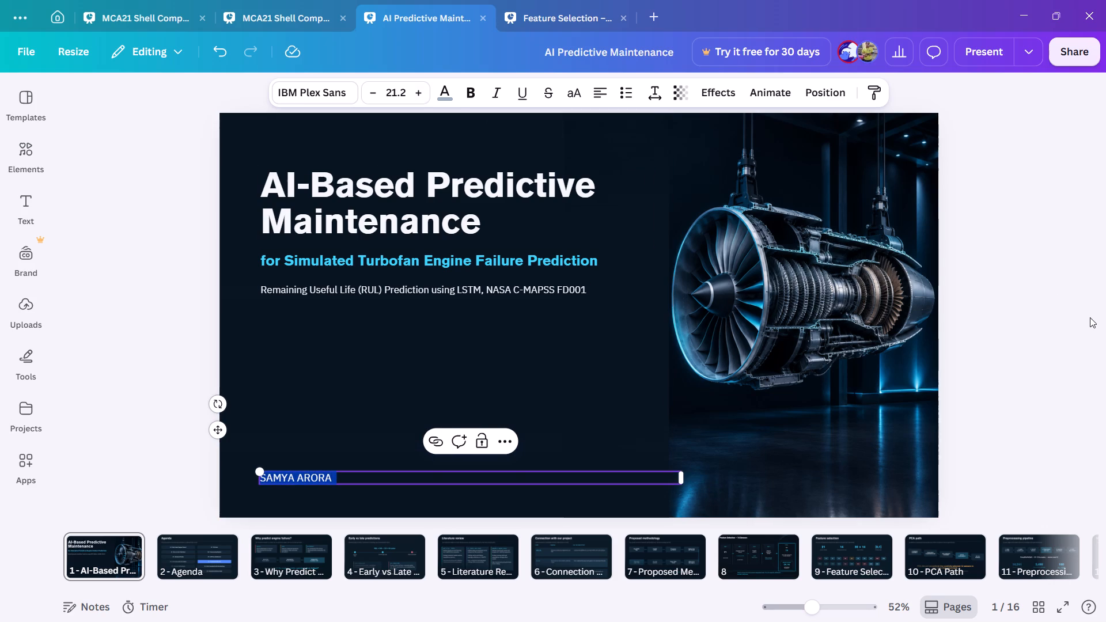
{"action": "double_click", "coordinate": [1092, 317]}
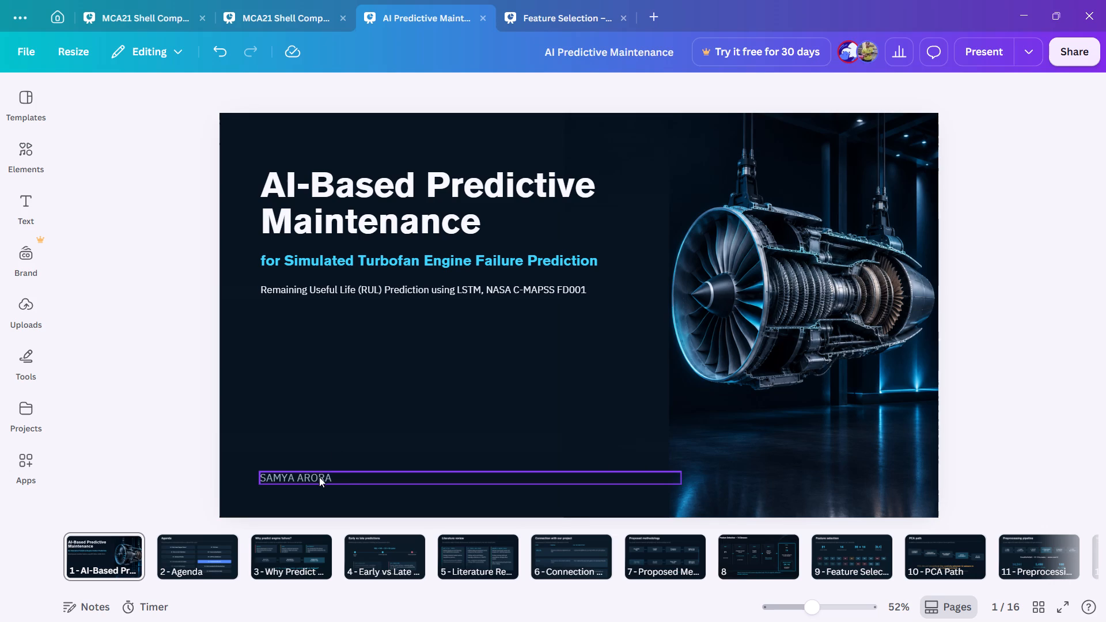
Move the presenter's name up to sit a short gap below the Remaining Useful Life line, left-aligned with the heading.
{"action": "left_click_drag", "start_coordinate": [347, 475], "coordinate": [350, 323]}
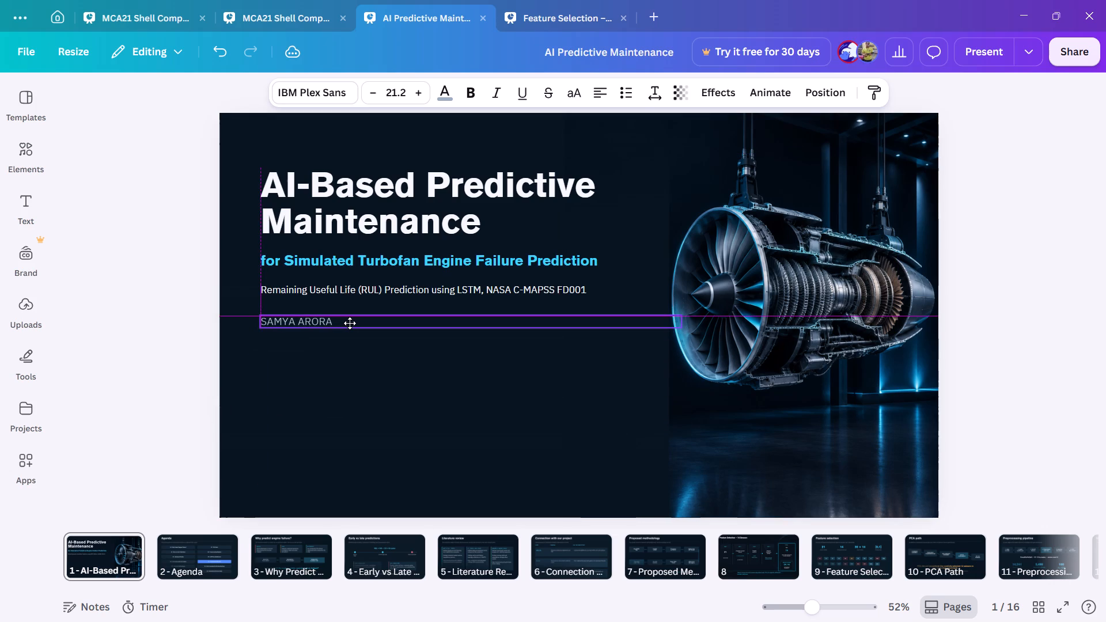
{"action": "left_click_drag", "start_coordinate": [350, 323], "coordinate": [347, 337]}
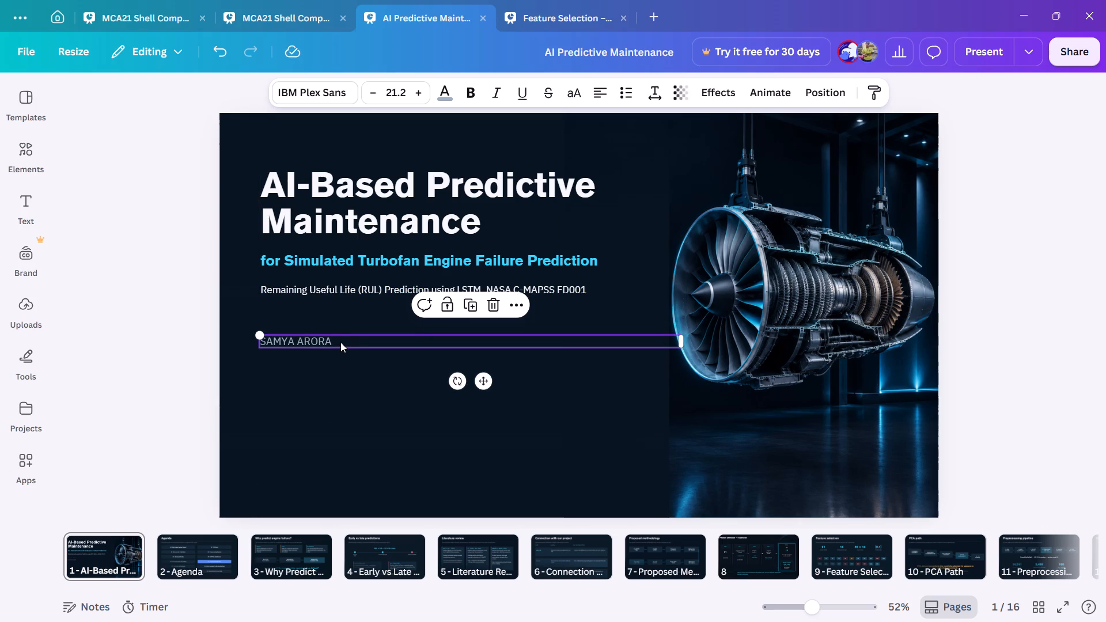
{"action": "left_click_drag", "start_coordinate": [340, 342], "coordinate": [340, 356]}
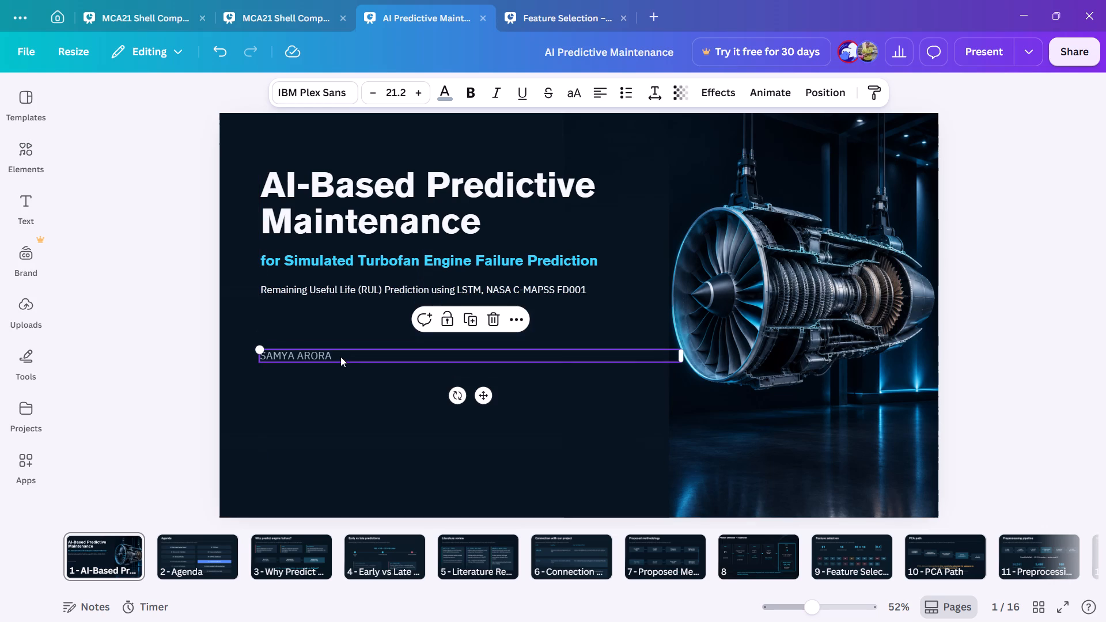
{"action": "left_click", "coordinate": [341, 353]}
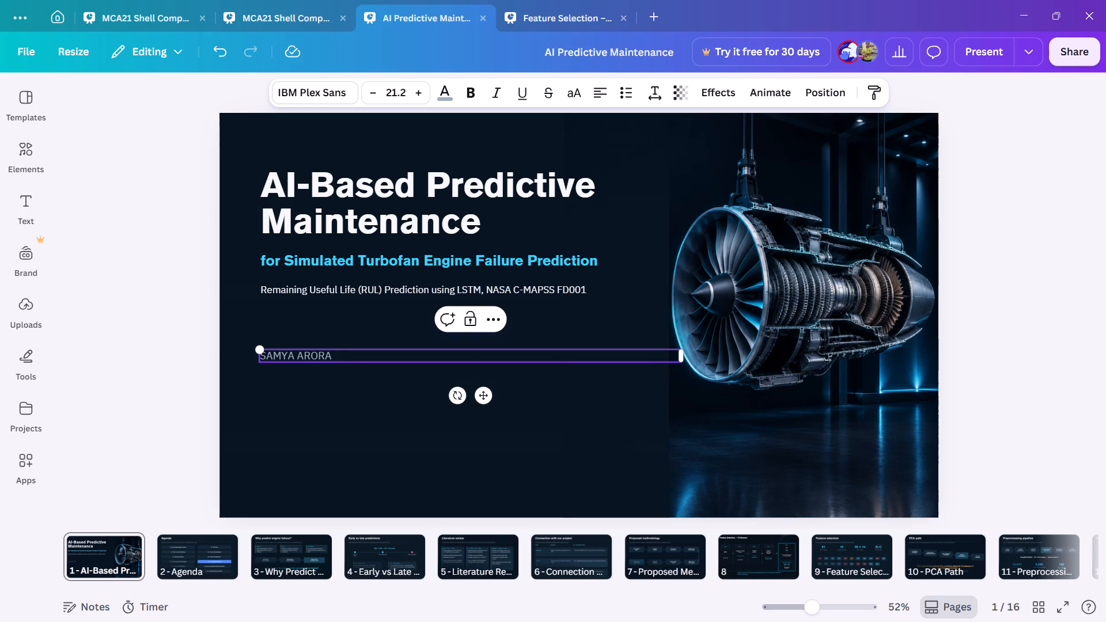
Switch to the first open MCA21 Shell Company deck to view its title slide.
{"action": "left_click", "coordinate": [120, 7]}
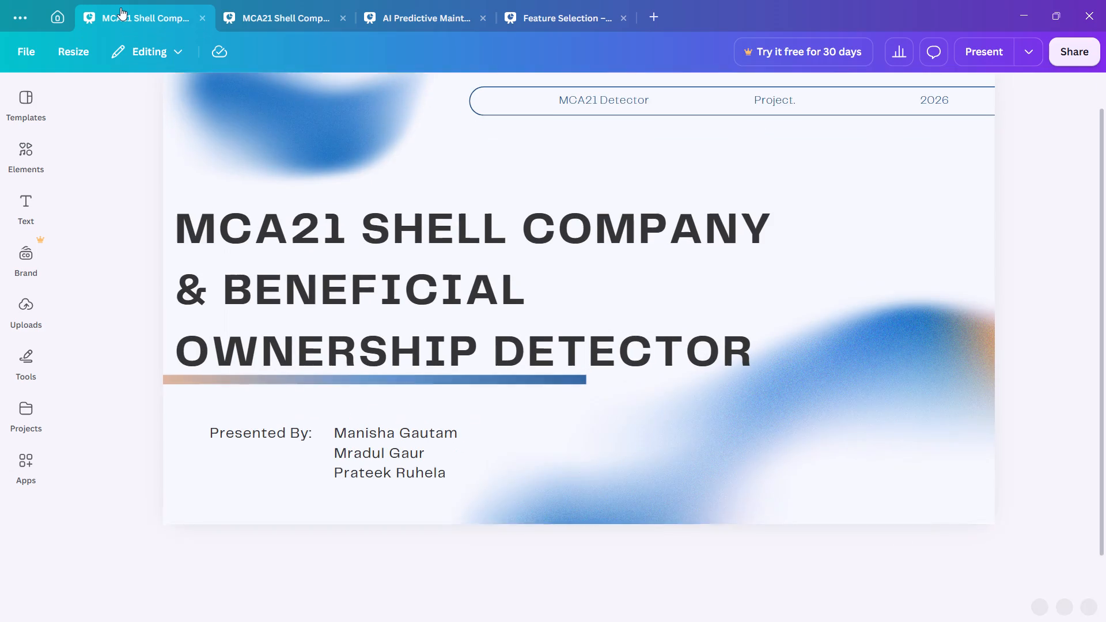
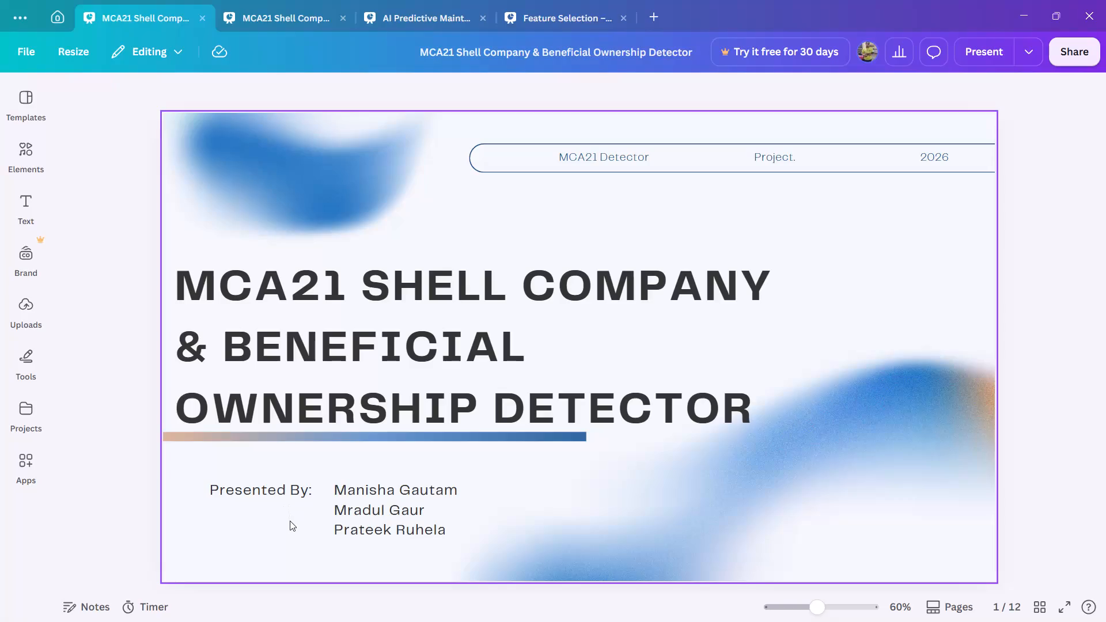
Return to the AI Predictive Maintenance deck and insert "Presented By: " before the presenter's name on the title slide.
{"action": "left_click", "coordinate": [547, 1]}
{"action": "left_click", "coordinate": [548, 11]}
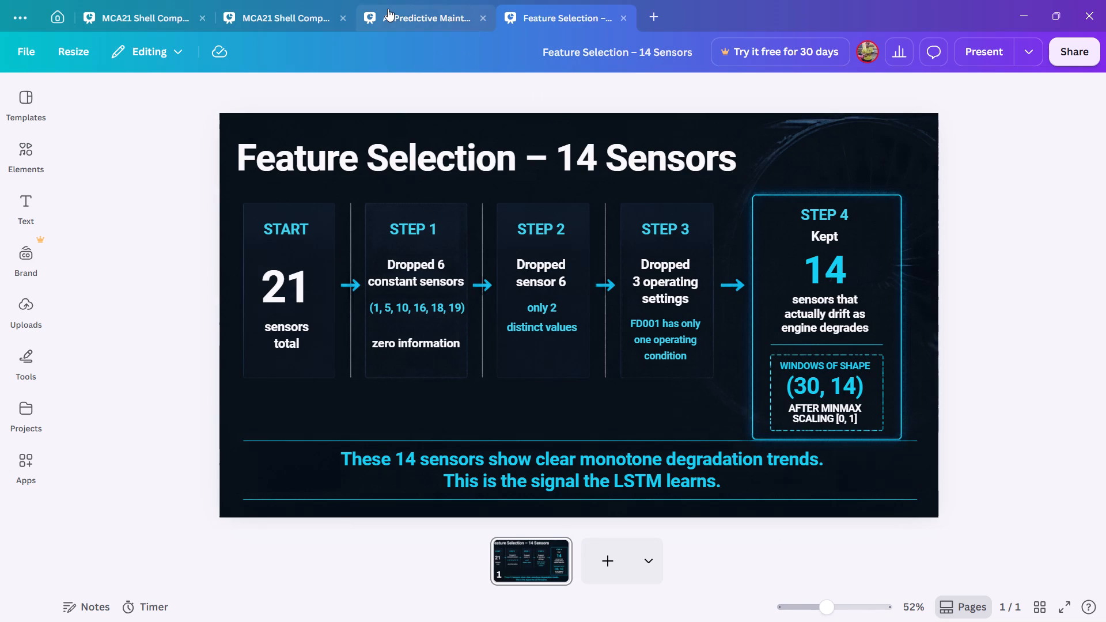
{"action": "left_click", "coordinate": [388, 9]}
{"action": "left_click", "coordinate": [340, 351]}
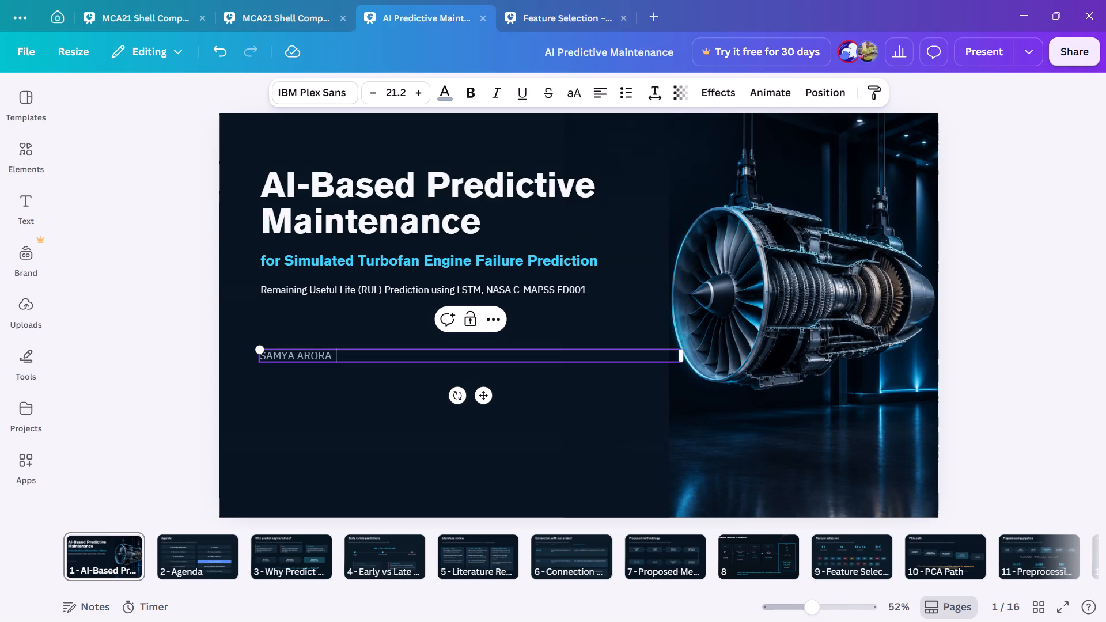
{"action": "key", "text": "Left"}
{"action": "key", "text": "Left"}
{"action": "key", "text": "Left"}
{"action": "key", "text": "Left"}
{"action": "key", "text": "Left"}
{"action": "key", "text": "Left"}
{"action": "key", "text": "Left"}
{"action": "key", "text": "Left"}
{"action": "key", "text": "Left"}
{"action": "key", "text": "Left"}
{"action": "key", "text": "Left"}
{"action": "key", "text": "Left"}
{"action": "key", "text": "Left"}
{"action": "key", "text": "Left"}
{"action": "type", "text": "Presented"}
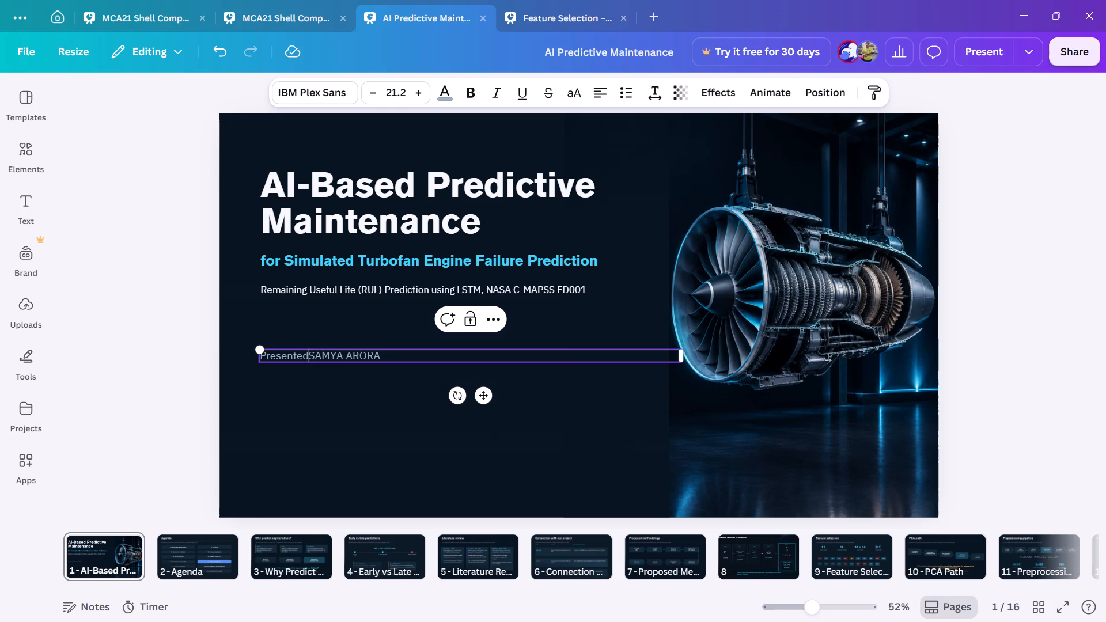
{"action": "key", "text": "space"}
{"action": "type", "text": "By"}
{"action": "type", "text": ":"}
{"action": "key", "text": "space"}
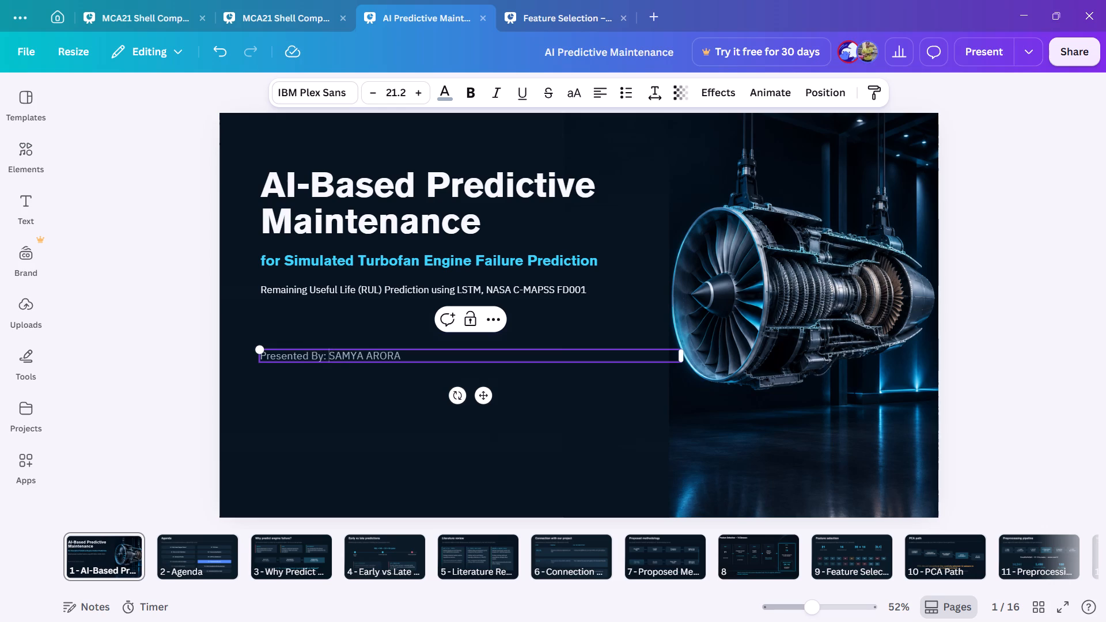
Switch to the first open MCA21 Shell Company deck to check how its title slide writes the presenter credit.
{"action": "key", "text": "alt+Tab"}
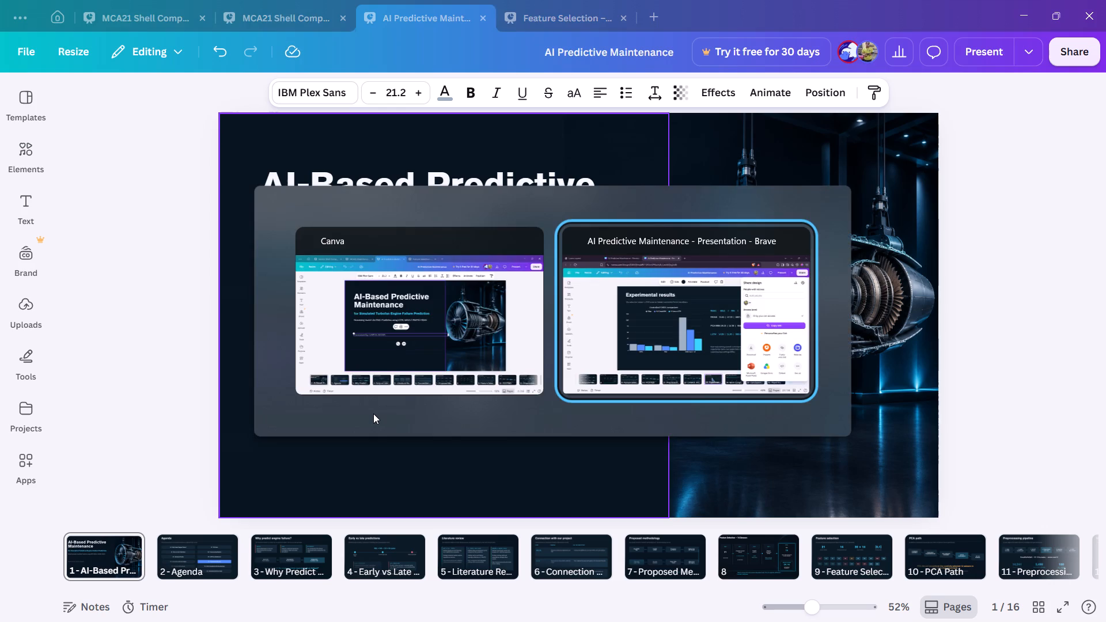
{"action": "key", "text": "alt+Tab"}
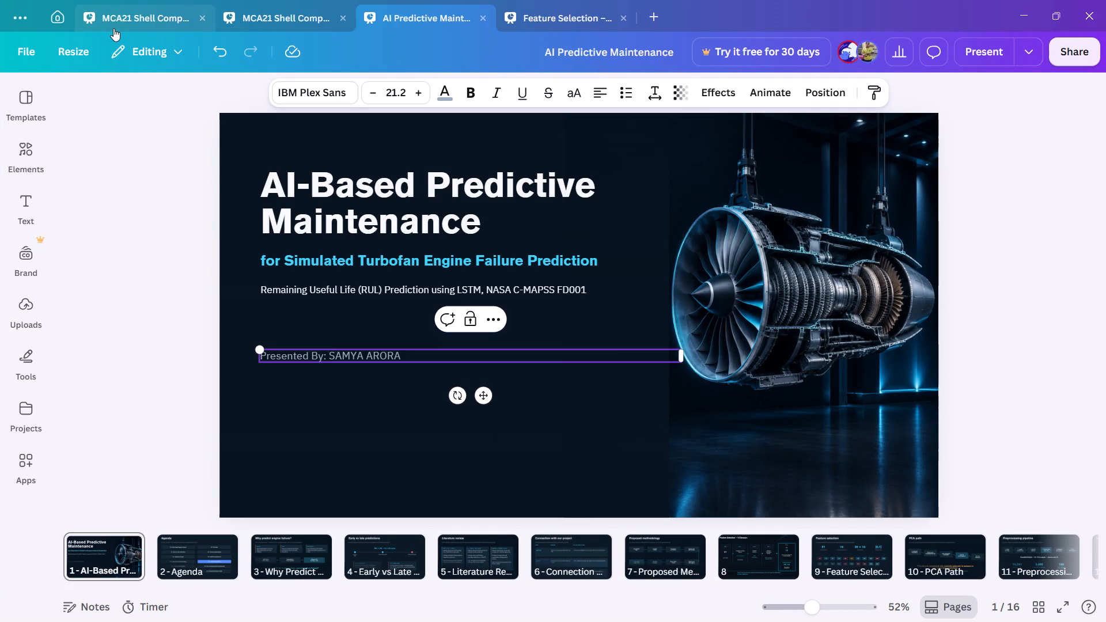
{"action": "left_click", "coordinate": [113, 28]}
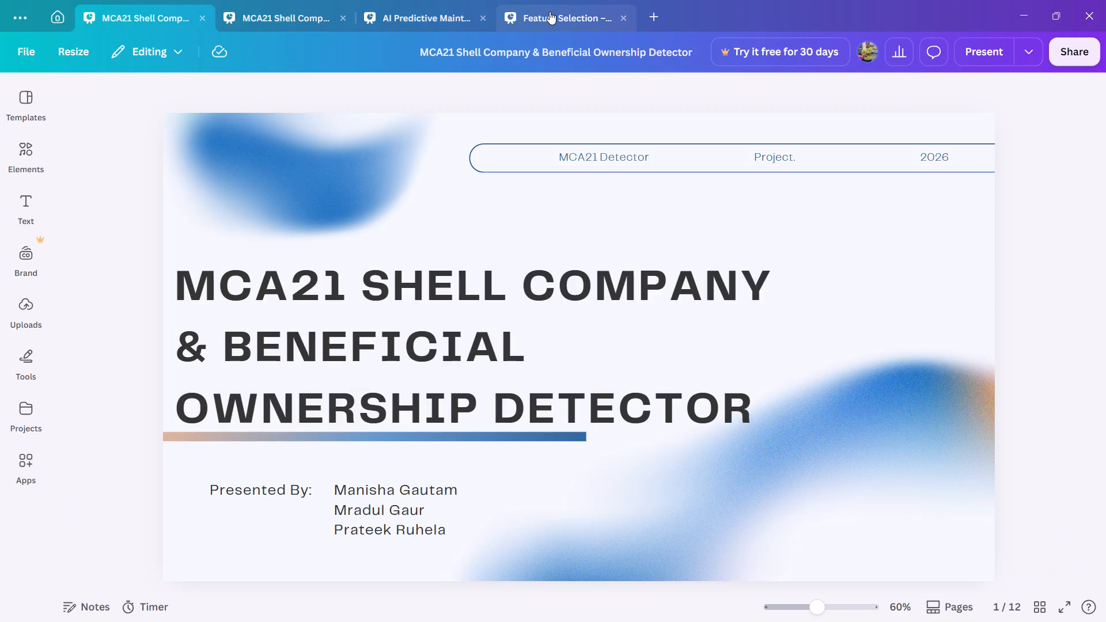
Back in the AI Predictive Maintenance deck, rewrite the presenter's name after "Presented By:" in title case instead of all capitals.
{"action": "left_click", "coordinate": [550, 12]}
{"action": "left_click", "coordinate": [426, 18]}
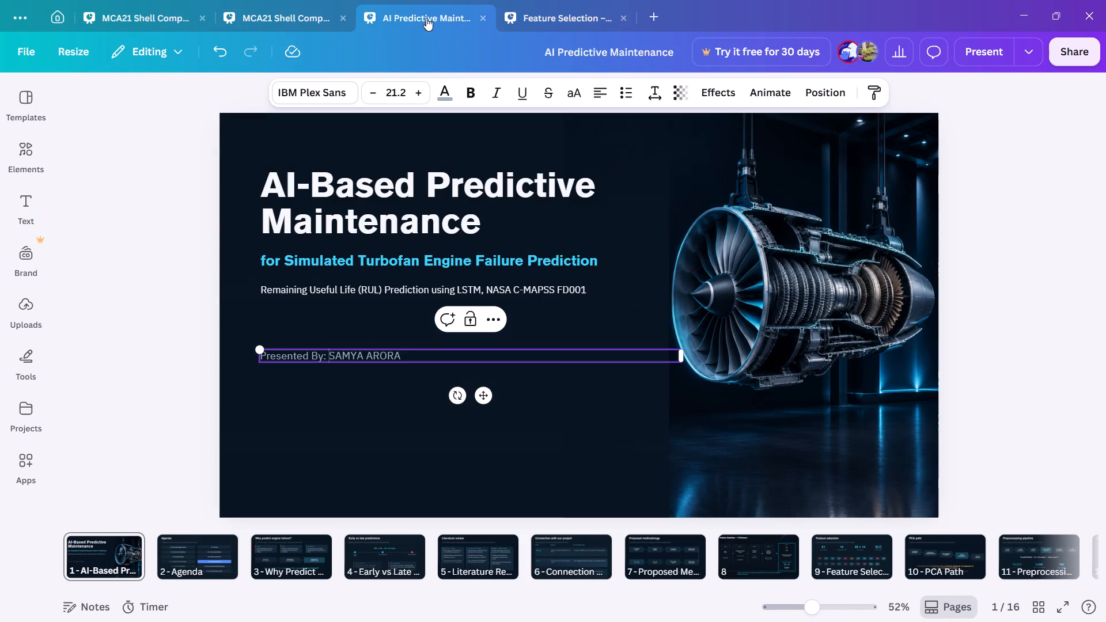
{"action": "left_click", "coordinate": [410, 358]}
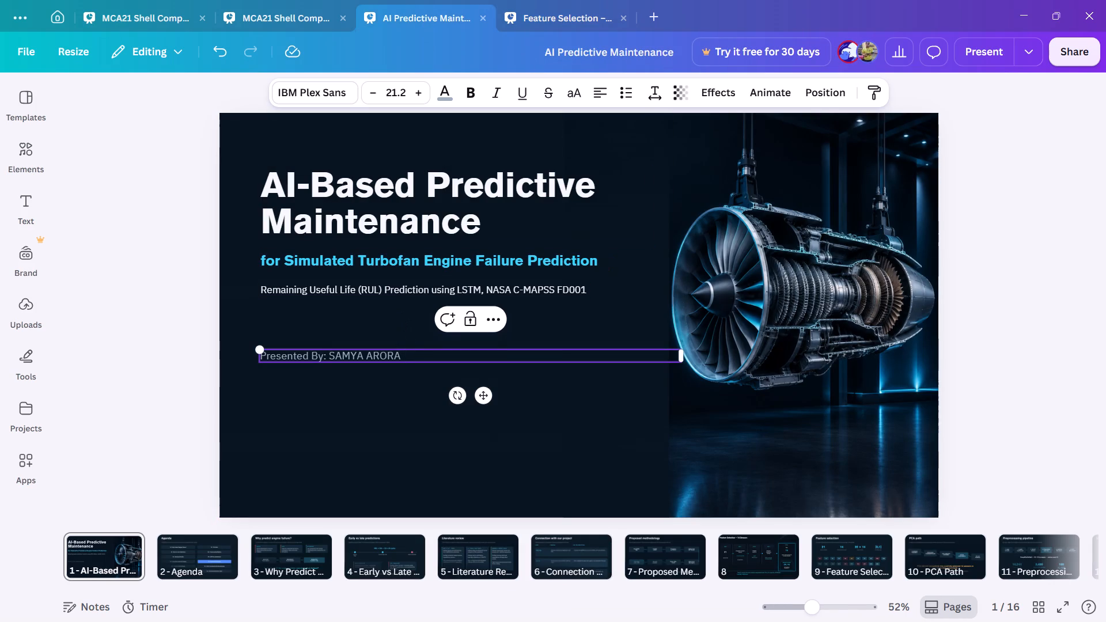
{"action": "key", "text": "BackSpace"}
{"action": "key", "text": "BackSpace"}
{"action": "key", "text": "BackSpace"}
{"action": "key", "text": "BackSpace"}
{"action": "key", "text": "BackSpace"}
{"action": "key", "text": "BackSpace"}
{"action": "key", "text": "BackSpace"}
{"action": "key", "text": "BackSpace"}
{"action": "key", "text": "BackSpace"}
{"action": "key", "text": "BackSpace"}
{"action": "key", "text": "BackSpace"}
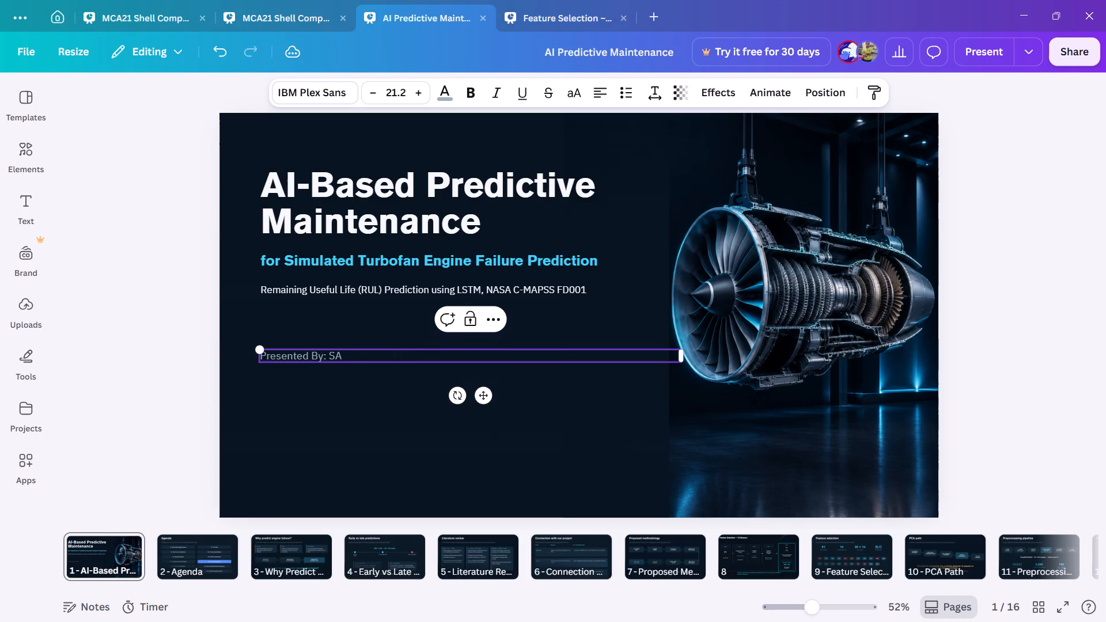
{"action": "key", "text": "BackSpace"}
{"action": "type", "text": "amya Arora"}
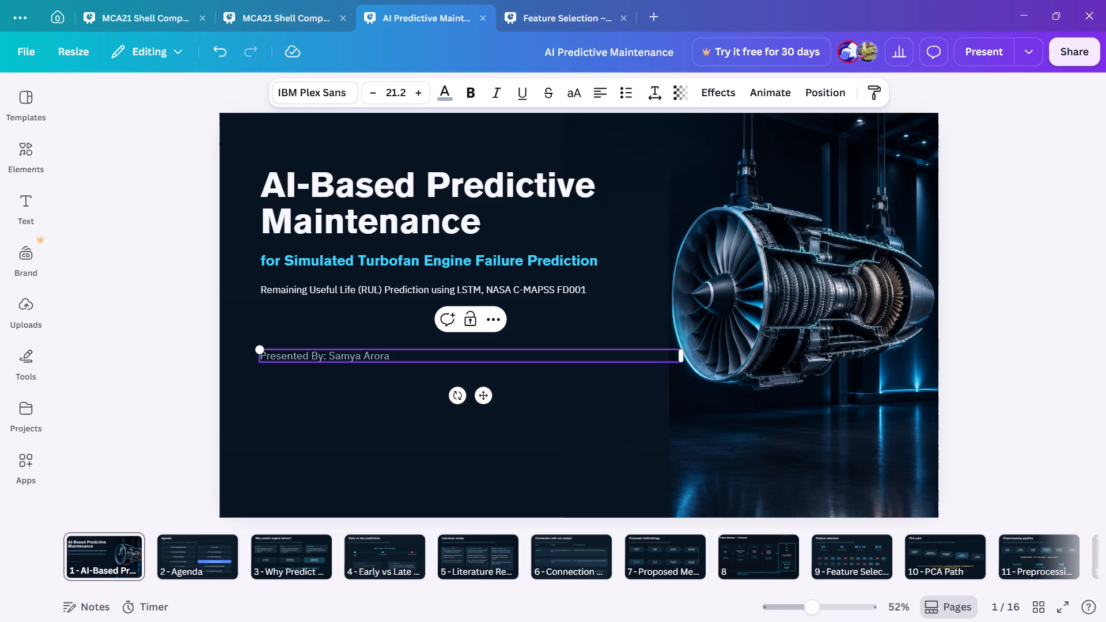
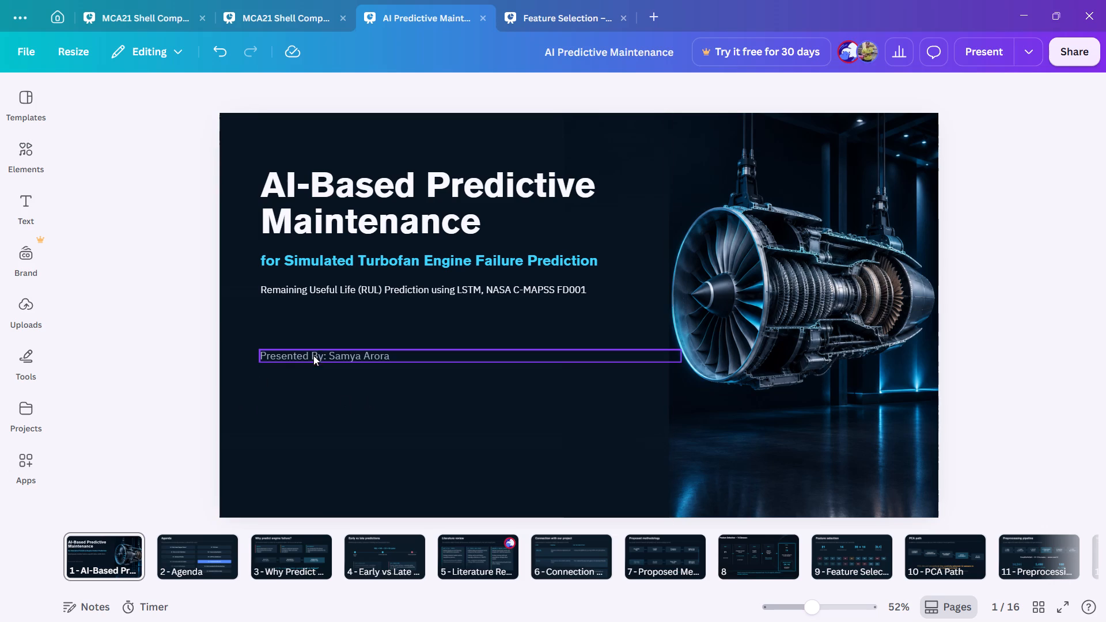
Increase the font size of the whole "Presented By:" line on the title slide to 24.2.
{"action": "left_click", "coordinate": [329, 355]}
{"action": "triple_click", "coordinate": [329, 355]}
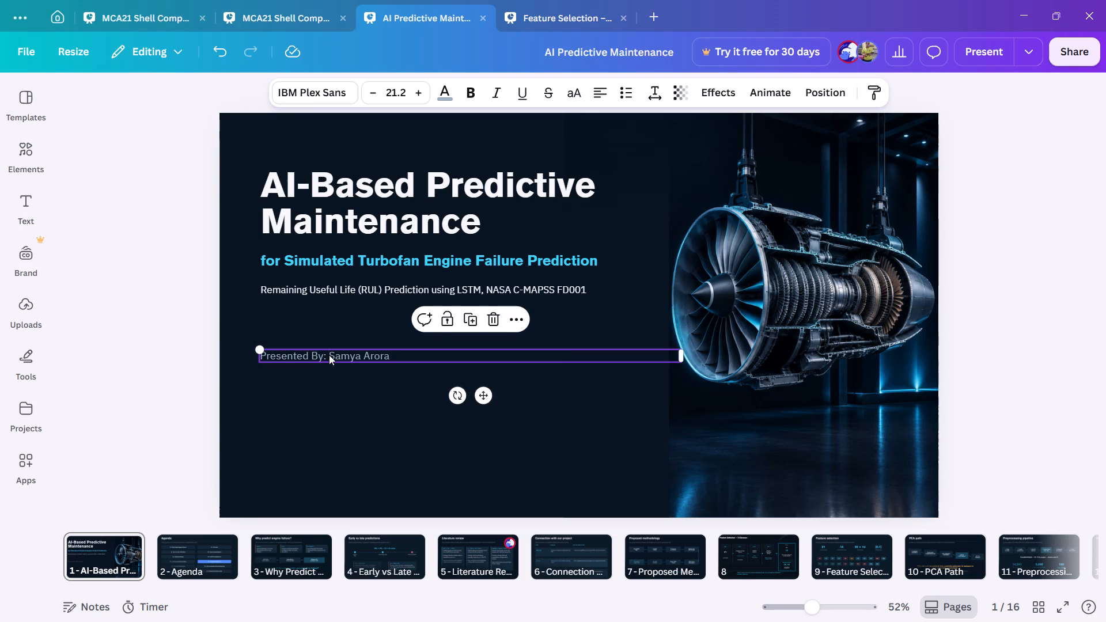
{"action": "left_click", "coordinate": [419, 93]}
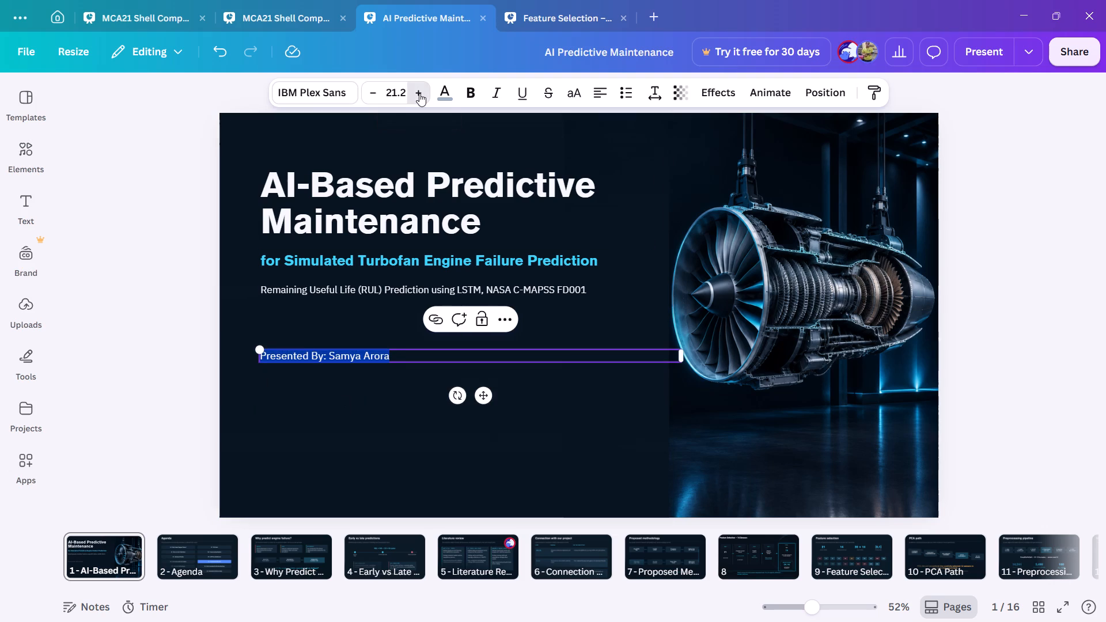
{"action": "left_click", "coordinate": [419, 93]}
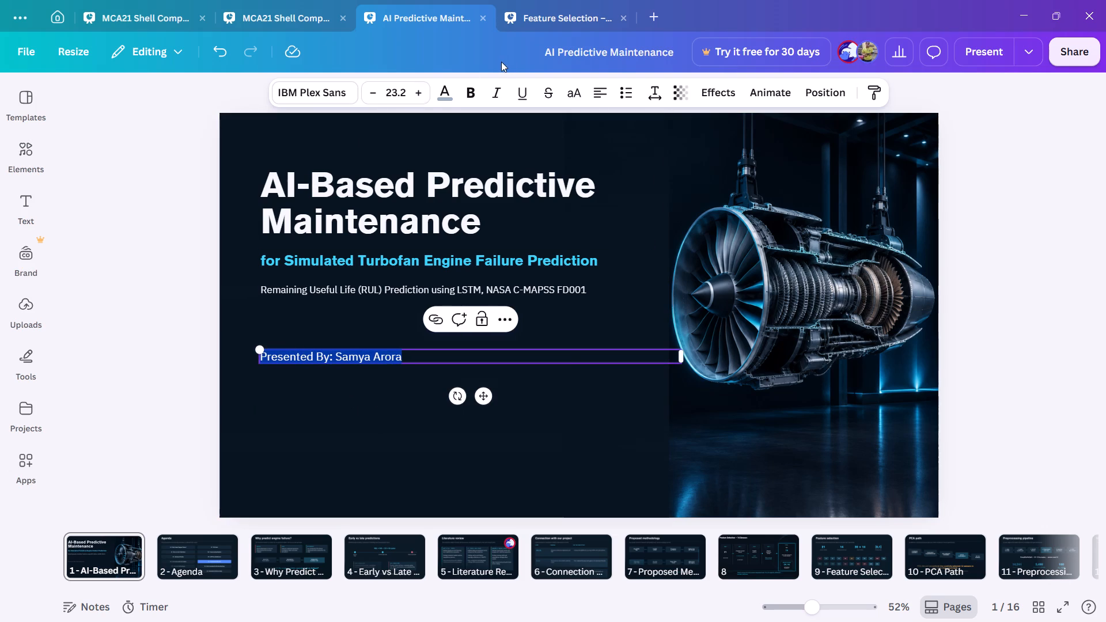
{"action": "left_click", "coordinate": [420, 93]}
{"action": "left_click", "coordinate": [209, 190]}
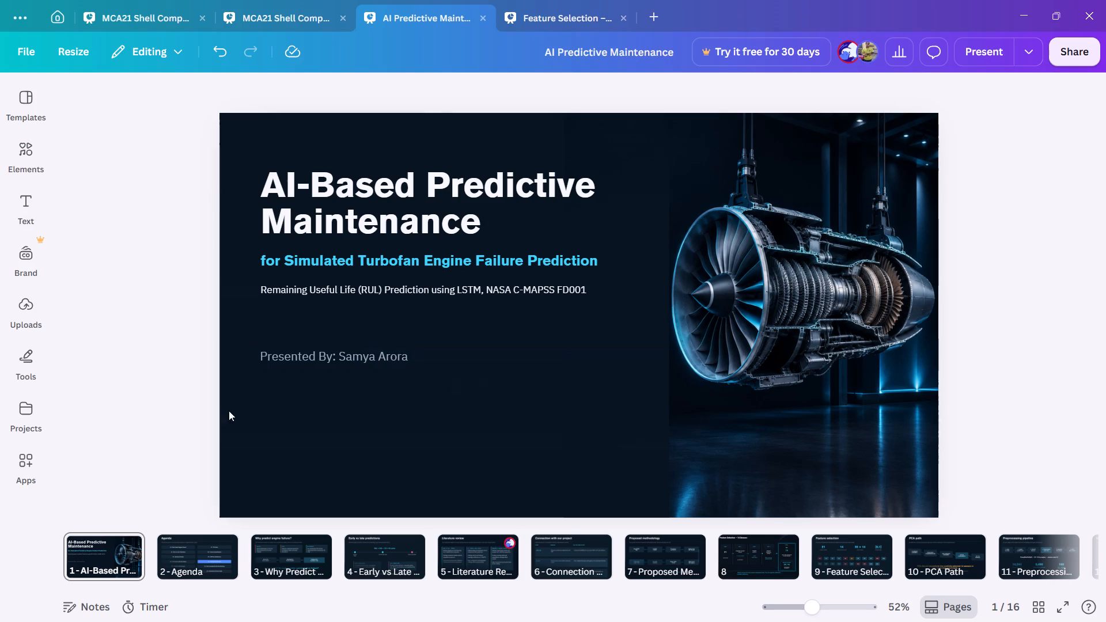
Move the "Presented By:" line straight down the title slide, widening the gap below the RUL subtitle and keeping it left-aligned with the title.
{"action": "left_click_drag", "start_coordinate": [361, 357], "coordinate": [361, 382]}
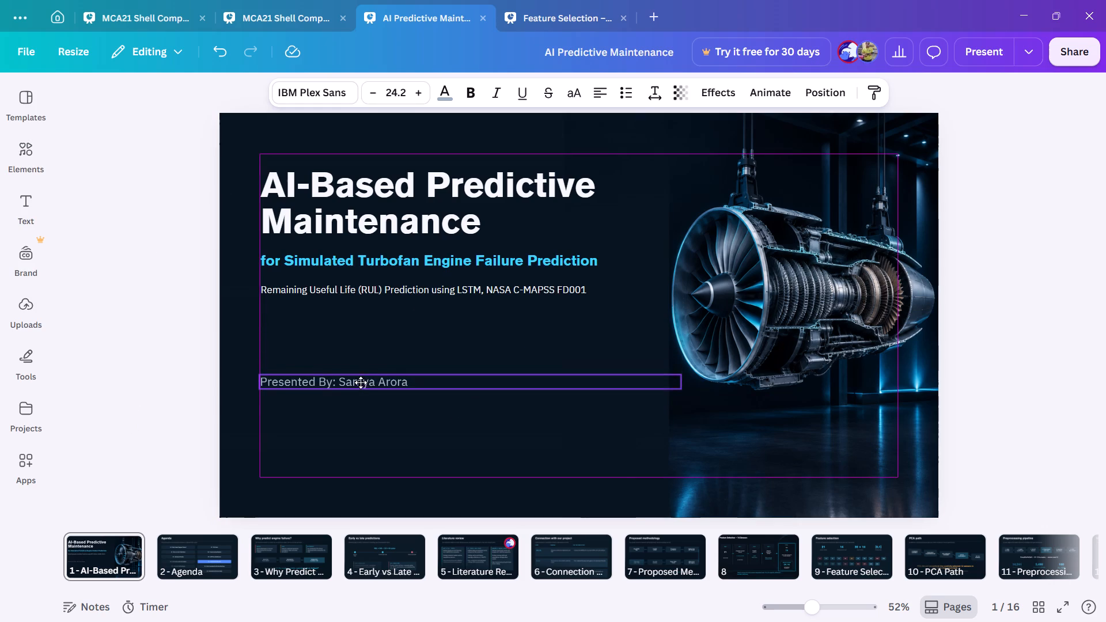
{"action": "left_click_drag", "start_coordinate": [361, 382], "coordinate": [359, 409]}
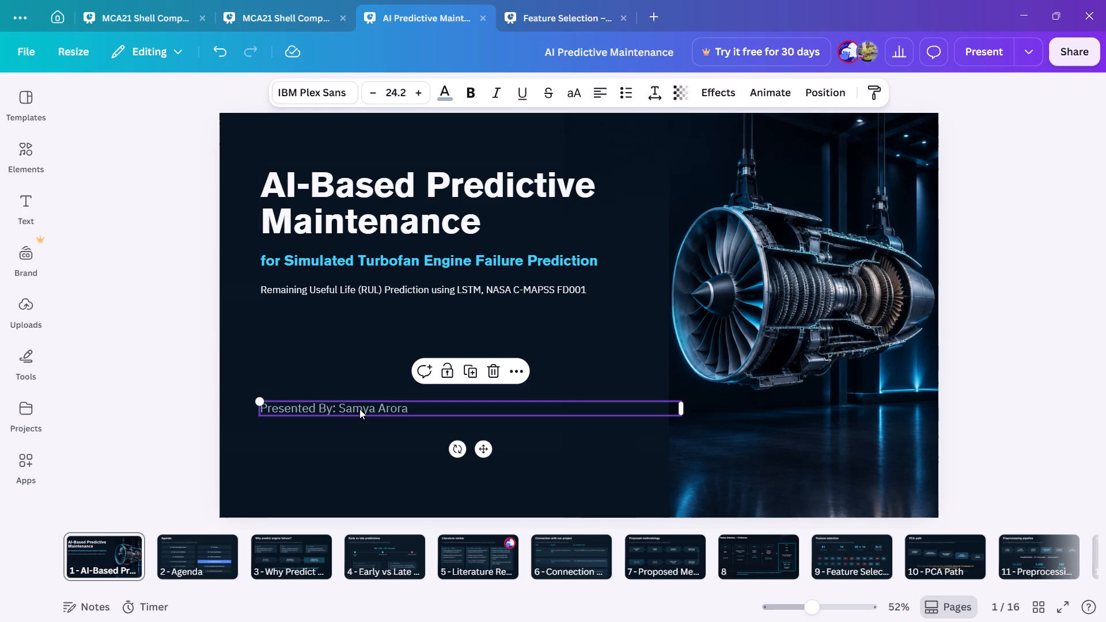
{"action": "left_click", "coordinate": [202, 399]}
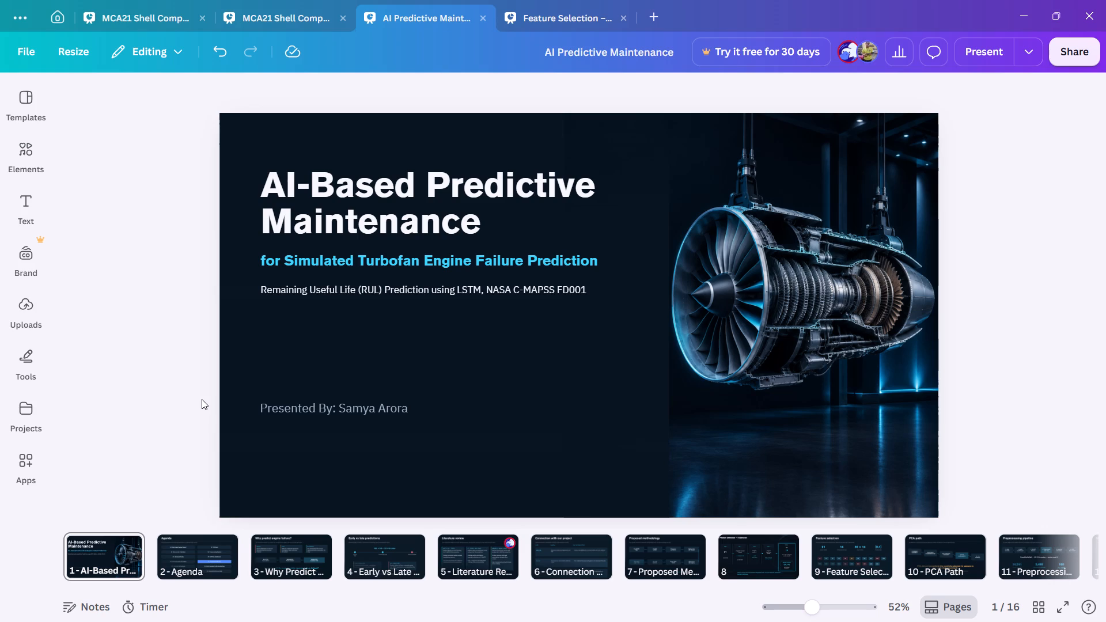
Open the presenter credit for editing after the name, check the MCA21 title slide's presenter list, and return to the AI Predictive Maintenance deck.
{"action": "double_click", "coordinate": [395, 409]}
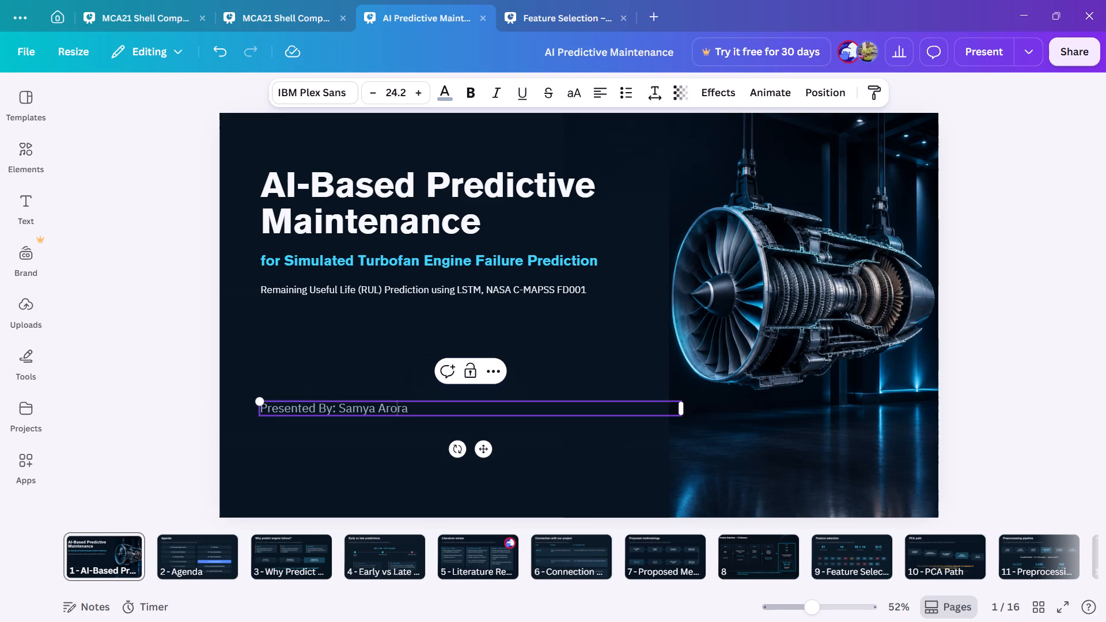
{"action": "left_click", "coordinate": [395, 409]}
{"action": "left_click", "coordinate": [421, 411]}
{"action": "left_click", "coordinate": [111, 12]}
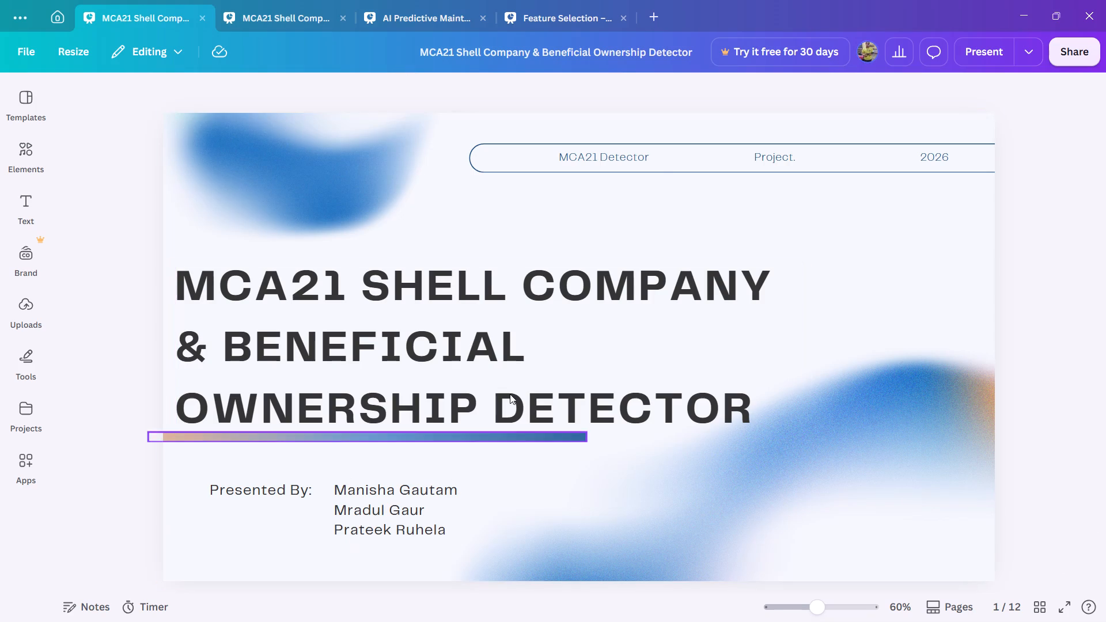
{"action": "left_click", "coordinate": [567, 13]}
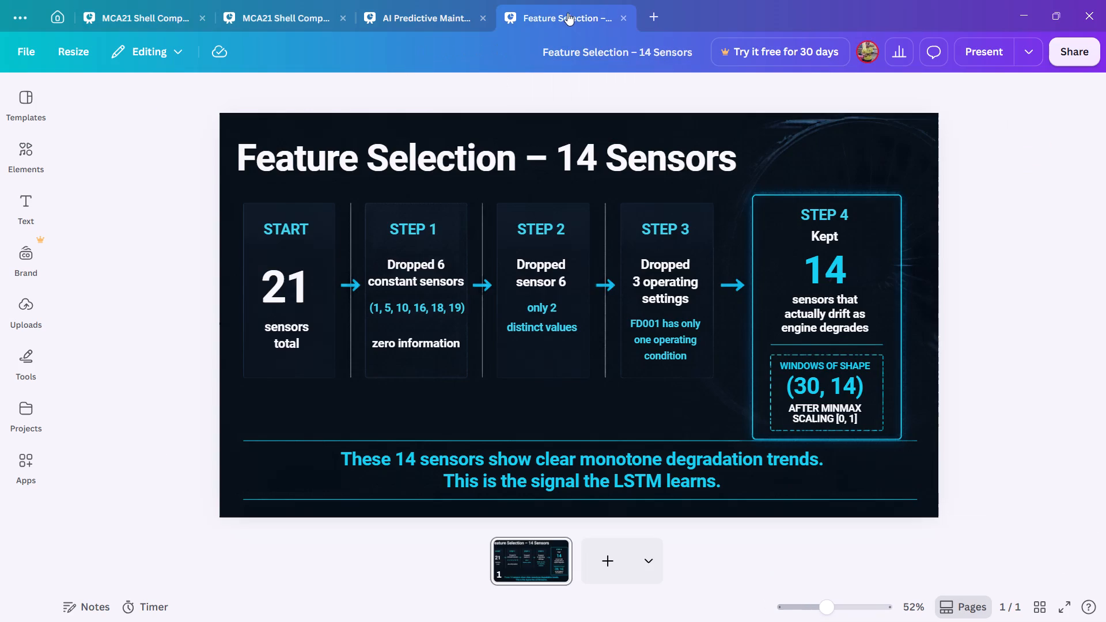
{"action": "left_click", "coordinate": [429, 14]}
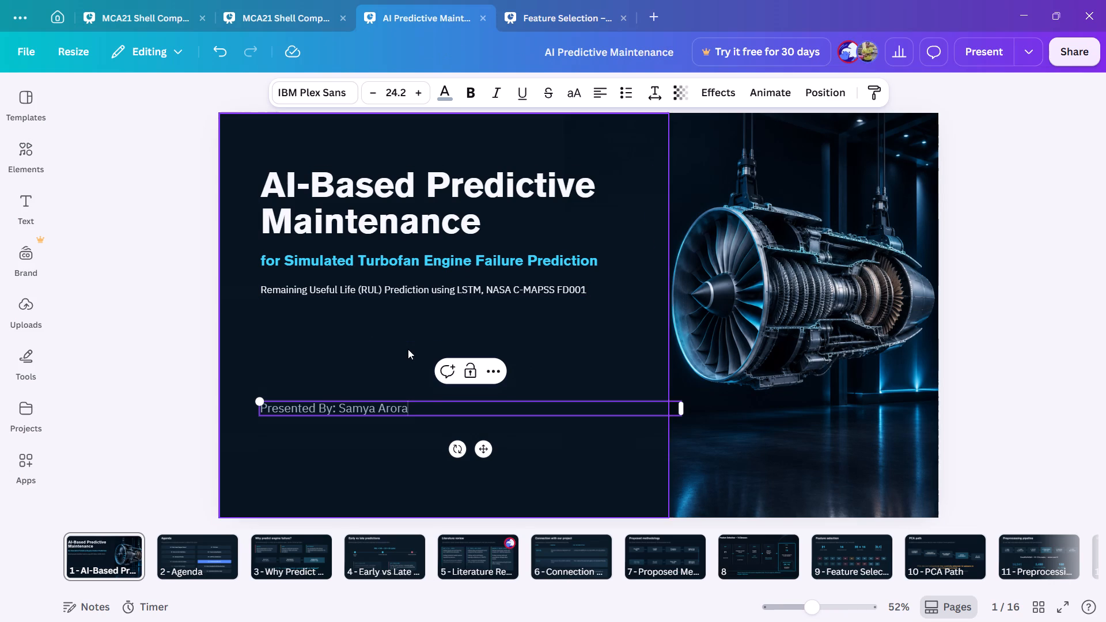
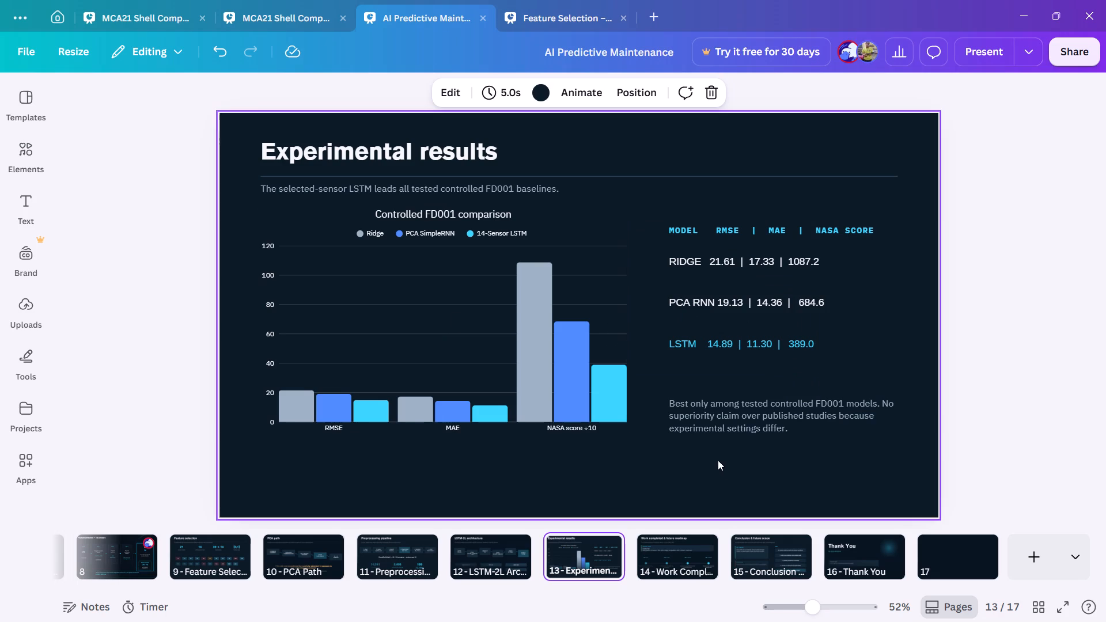
{"action": "left_click", "coordinate": [955, 566]}
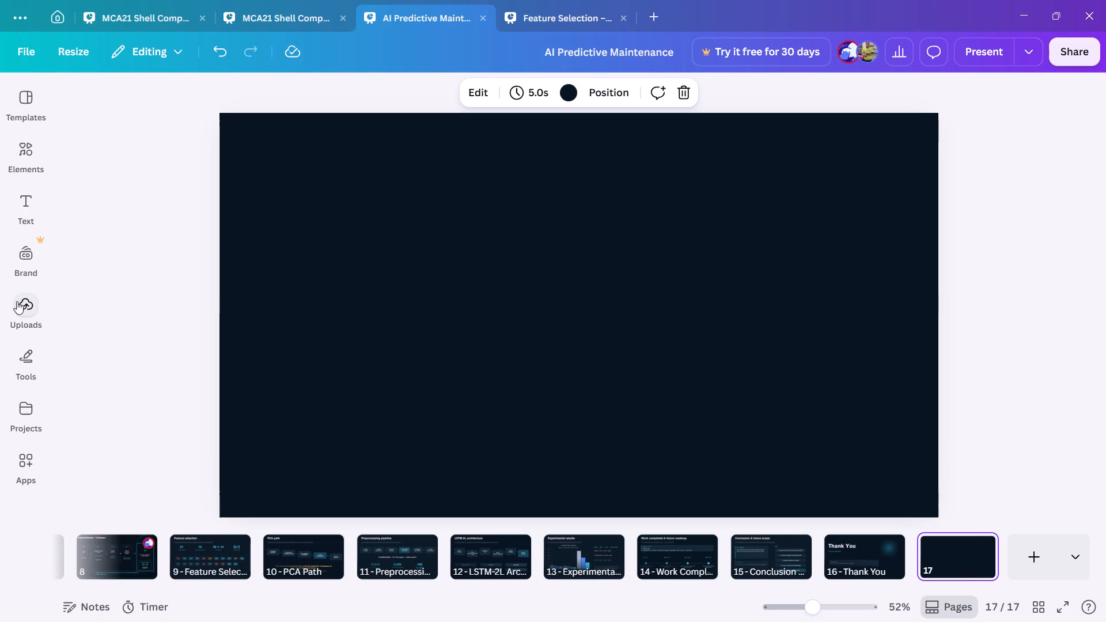
{"action": "left_click", "coordinate": [1, 303]}
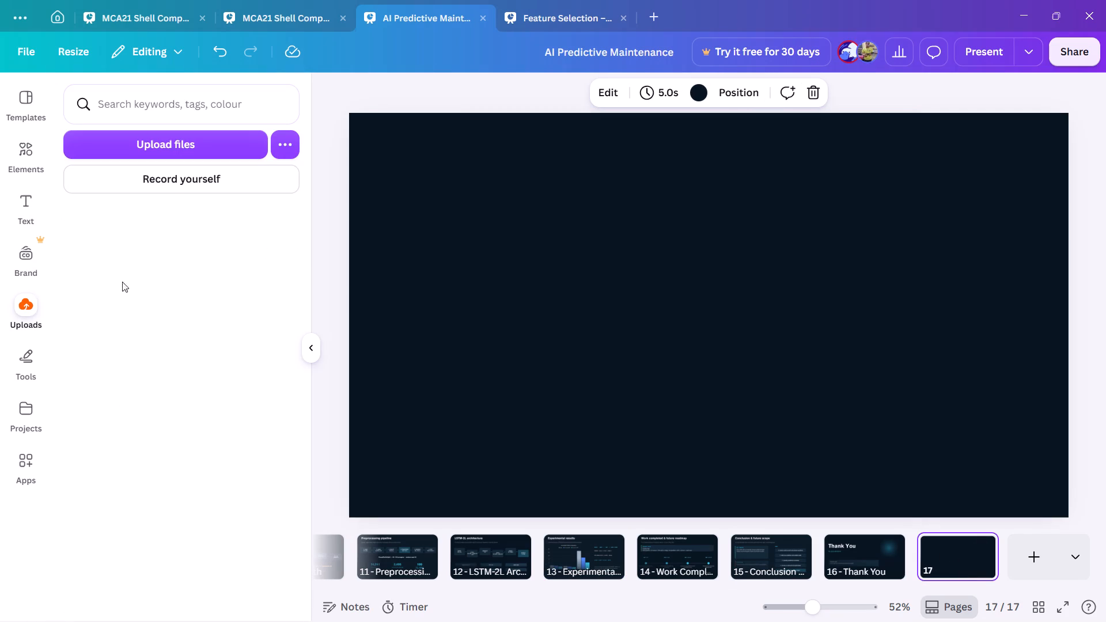
{"action": "left_click", "coordinate": [149, 157]}
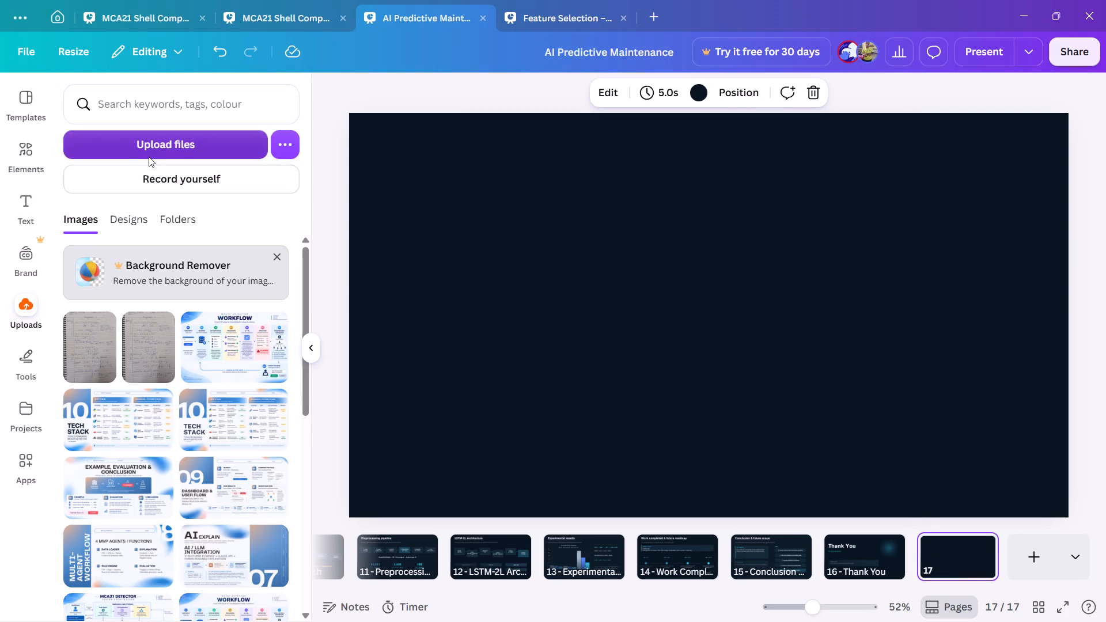
{"action": "left_click", "coordinate": [162, 142]}
{"action": "key", "text": "Return"}
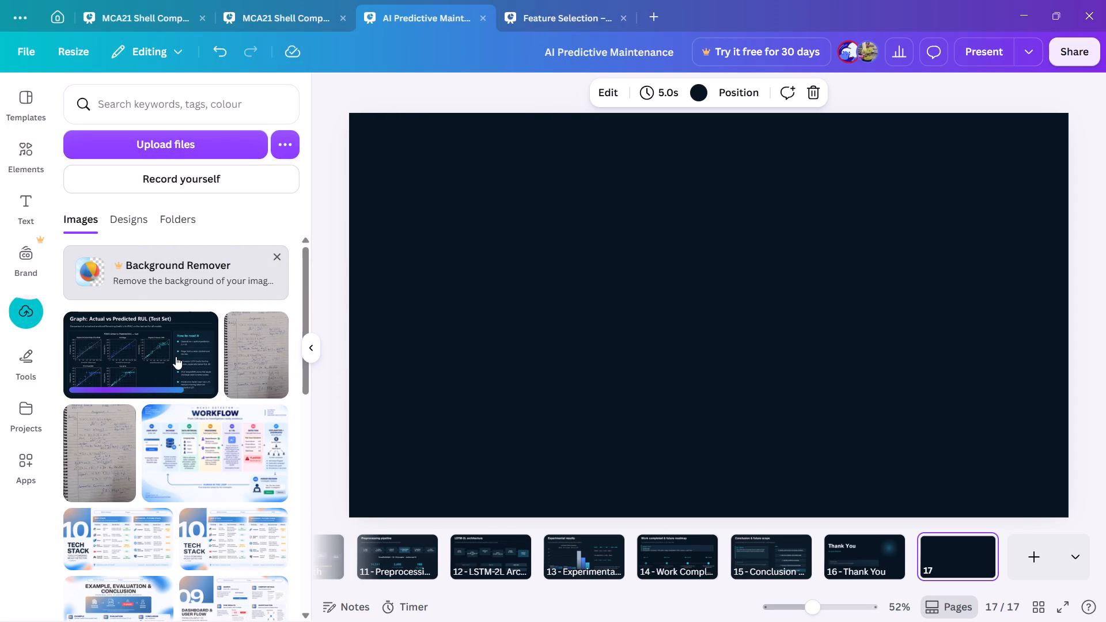
{"action": "left_click", "coordinate": [176, 356]}
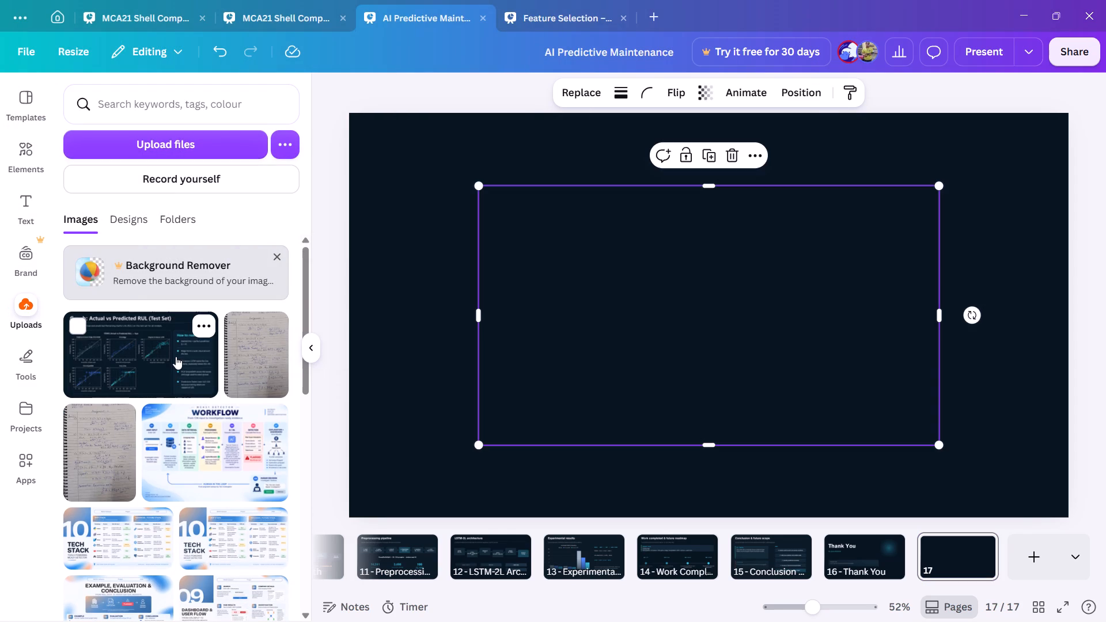
Move the Actual vs Predicted RUL image to the page's top-left corner and enlarge it until it fills page 17.
{"action": "left_click", "coordinate": [36, 107]}
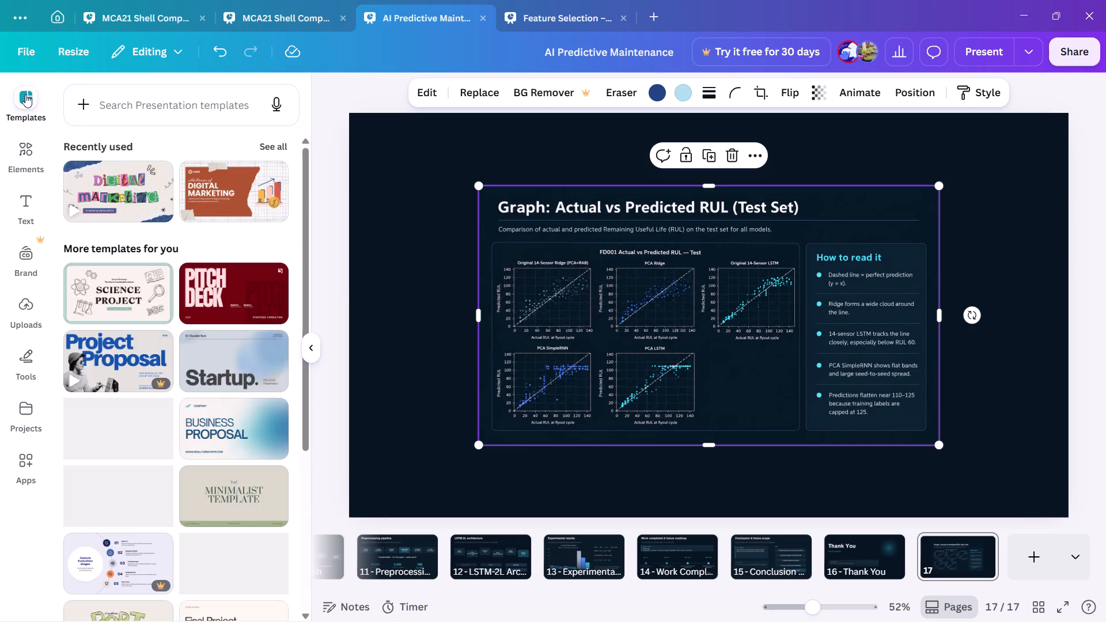
{"action": "left_click", "coordinate": [25, 94]}
{"action": "left_click_drag", "start_coordinate": [517, 339], "coordinate": [440, 312]}
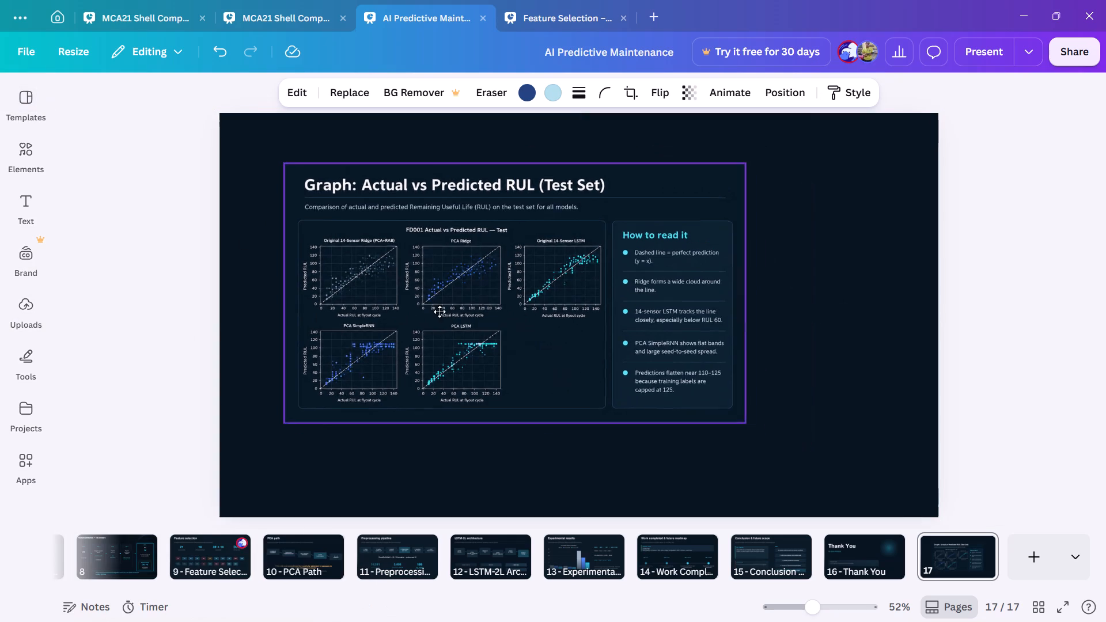
{"action": "left_click_drag", "start_coordinate": [440, 312], "coordinate": [388, 270]}
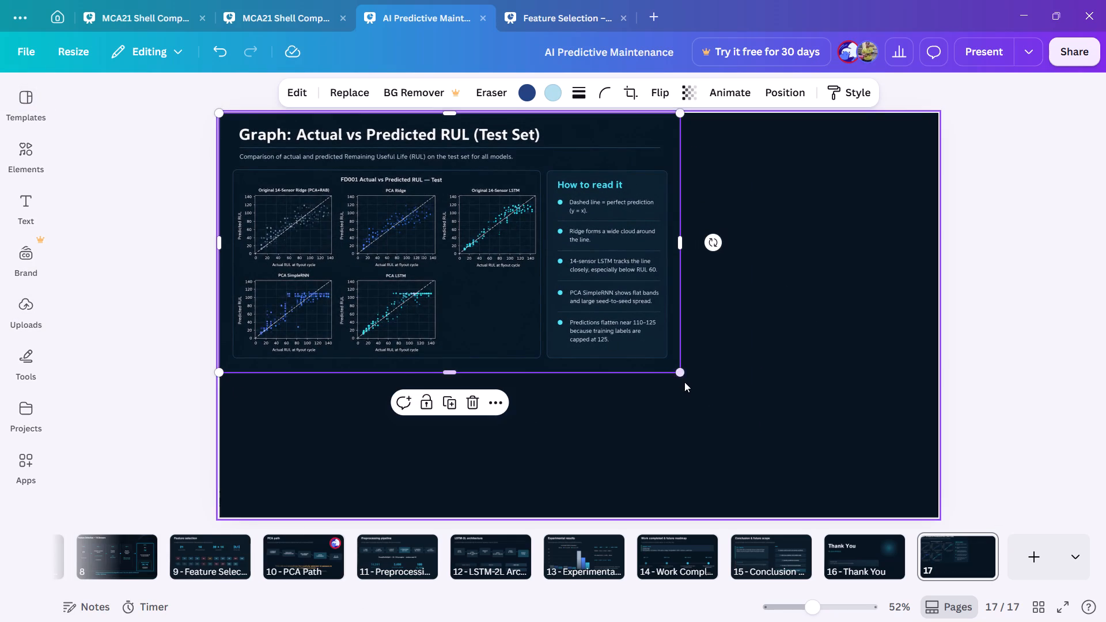
{"action": "left_click_drag", "start_coordinate": [680, 373], "coordinate": [940, 491]}
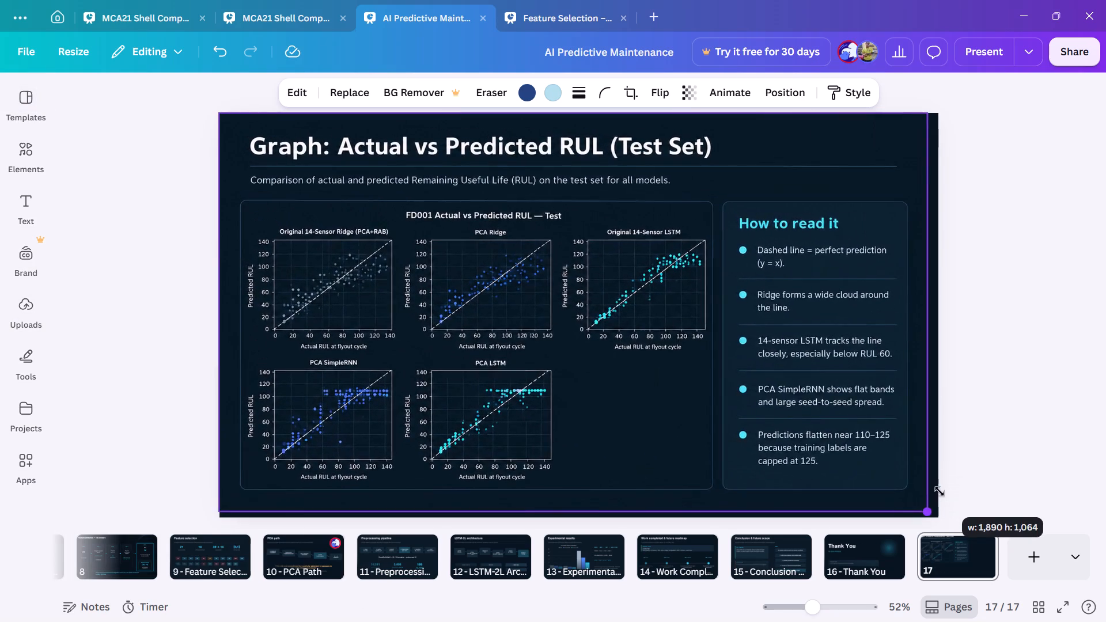
{"action": "left_click_drag", "start_coordinate": [940, 491], "coordinate": [955, 496]}
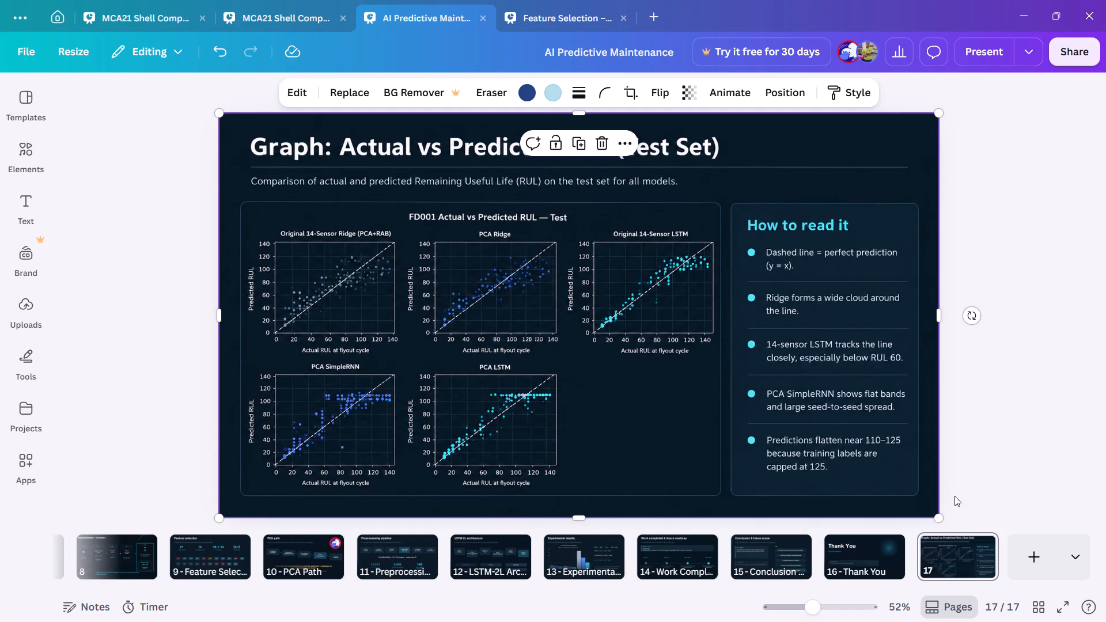
{"action": "left_click", "coordinate": [1016, 475]}
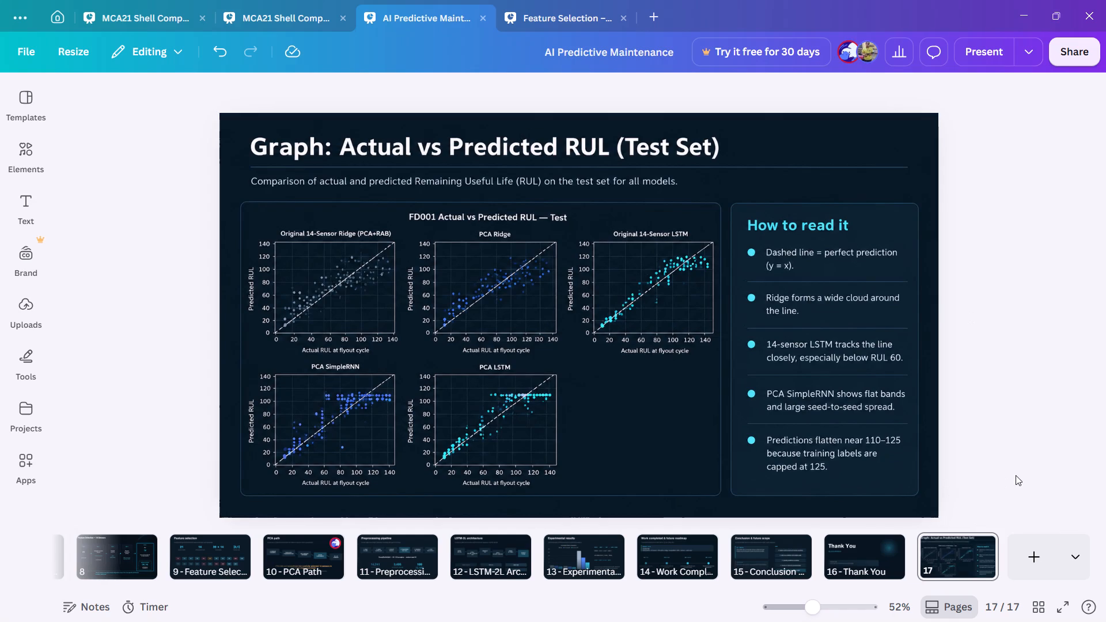
Reorder the Actual vs Predicted RUL page to position 14, between Experimental results and Work completed & future roadmap.
{"action": "left_click_drag", "start_coordinate": [979, 560], "coordinate": [910, 560]}
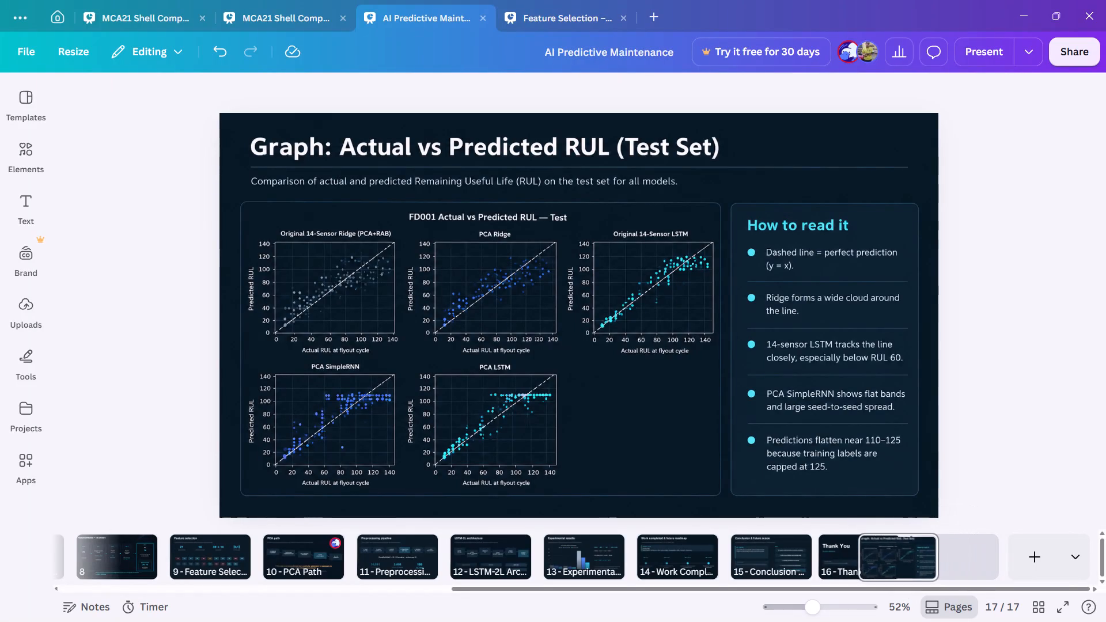
{"action": "left_click_drag", "start_coordinate": [910, 560], "coordinate": [766, 563]}
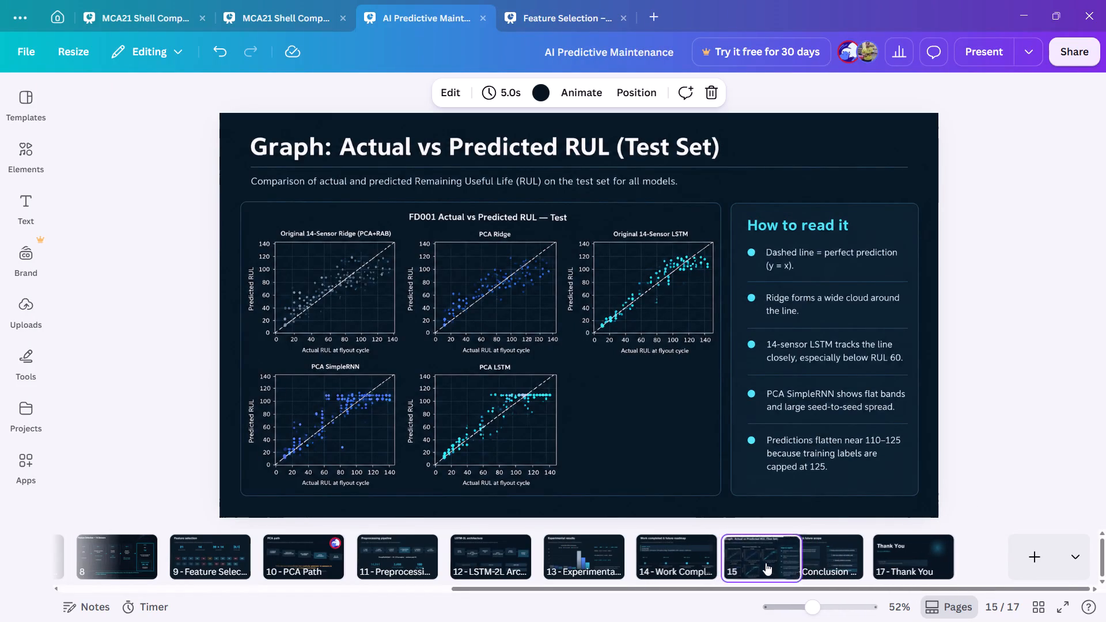
{"action": "left_click", "coordinate": [707, 564]}
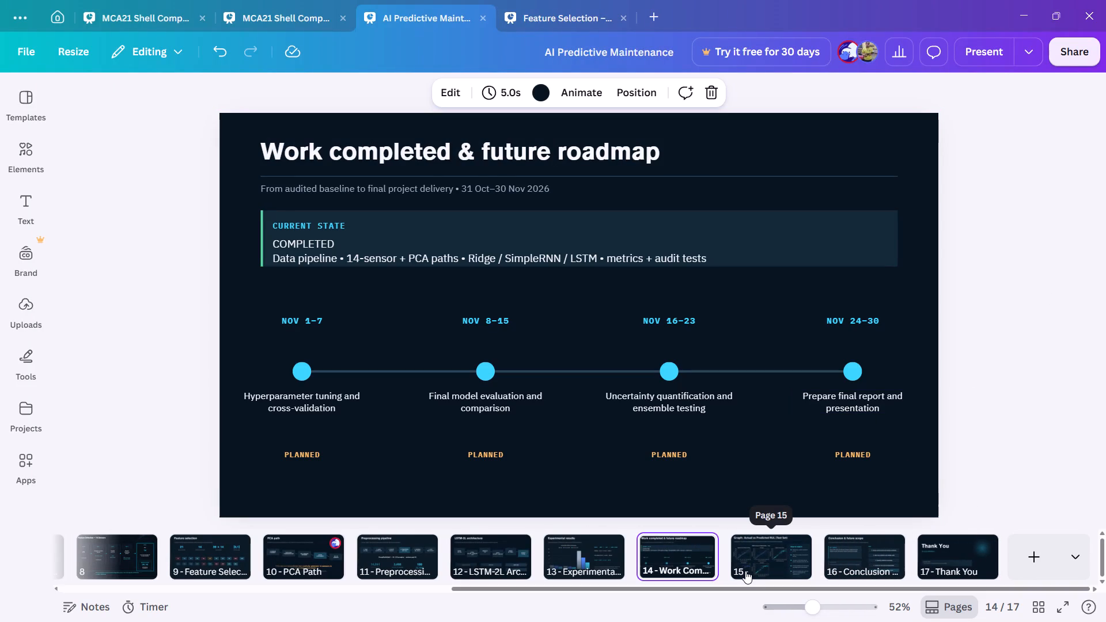
{"action": "left_click", "coordinate": [832, 562]}
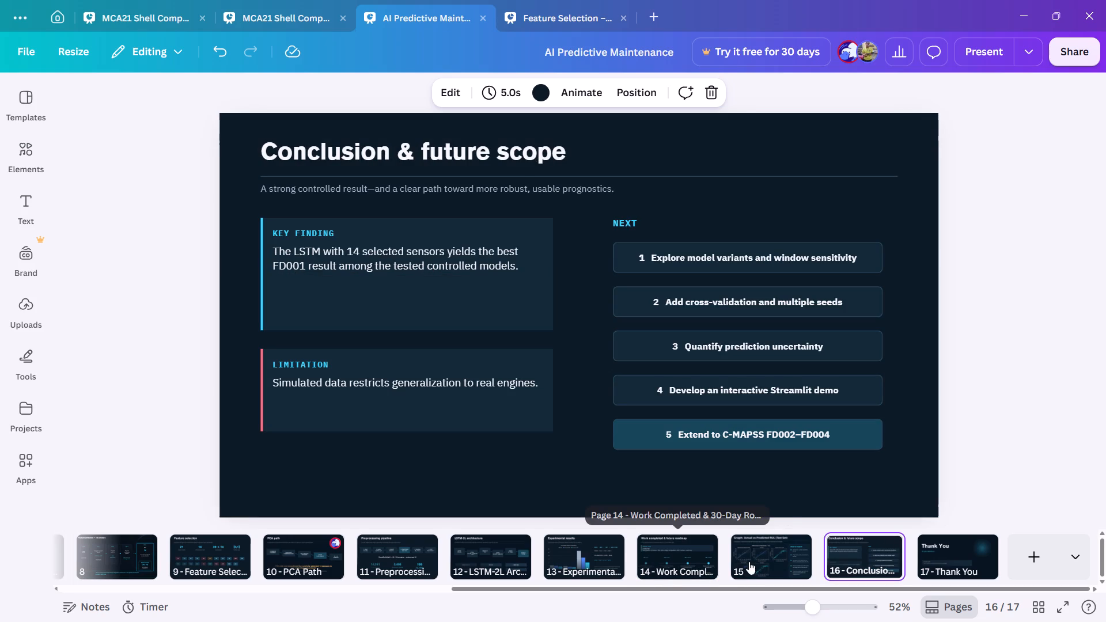
{"action": "left_click_drag", "start_coordinate": [770, 561], "coordinate": [642, 563]}
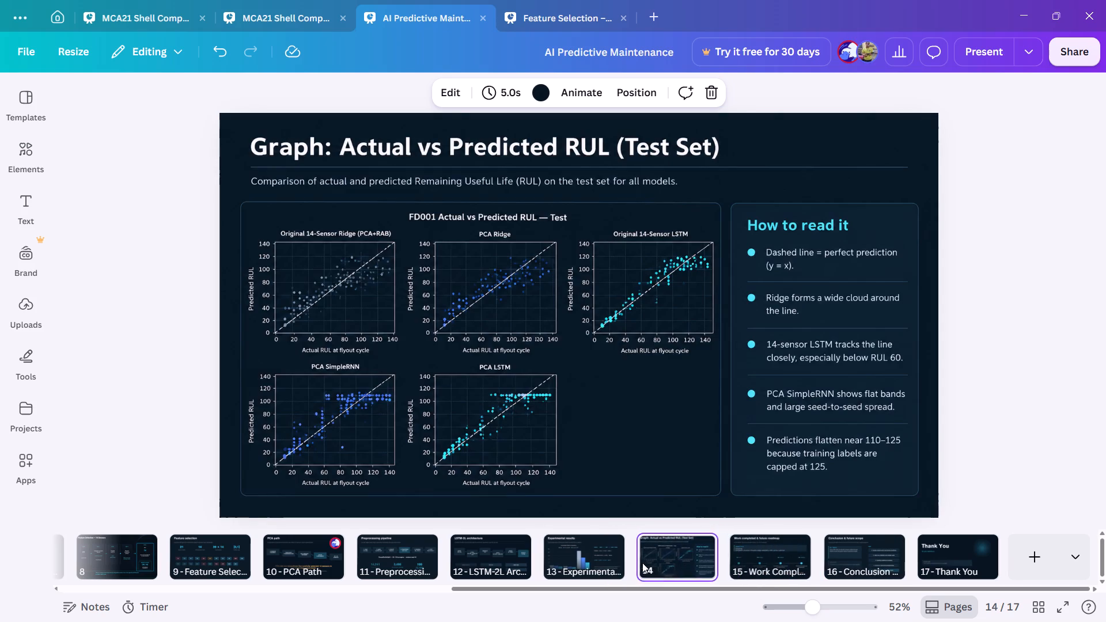
Compare the Experimental results slide on page 13 with the Actual vs Predicted RUL slide on page 14 for visual consistency.
{"action": "left_click", "coordinate": [593, 562]}
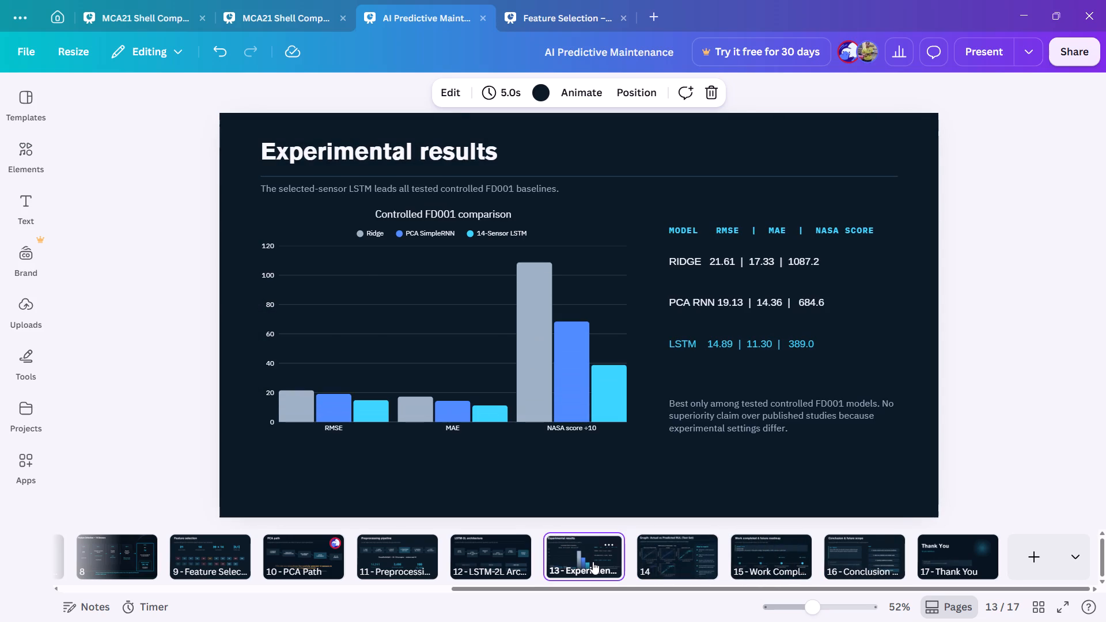
{"action": "key", "text": "Right"}
{"action": "key", "text": "Left"}
{"action": "key", "text": "Right"}
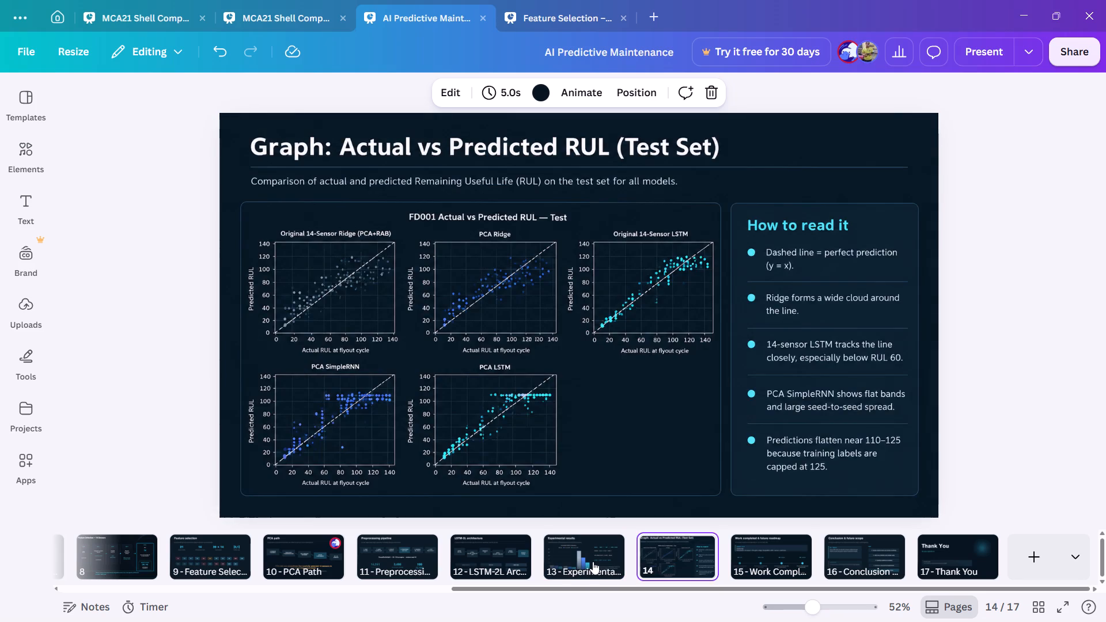
{"action": "key", "text": "Left"}
{"action": "key", "text": "Right"}
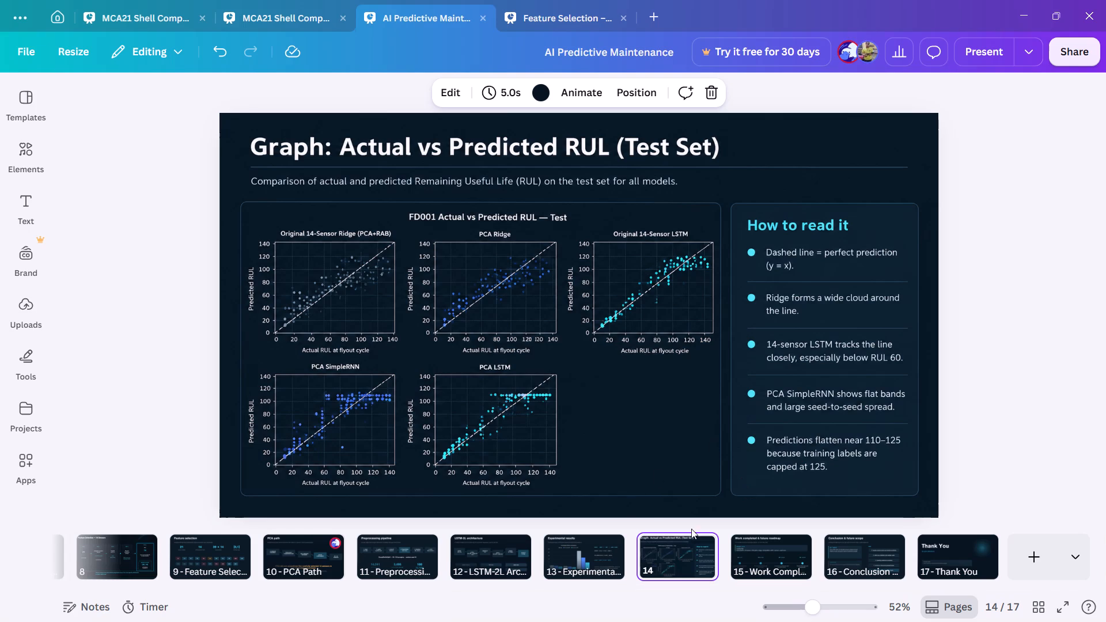
{"action": "scroll", "coordinate": [551, 575], "scroll_direction": "right", "scroll_amount": 10}
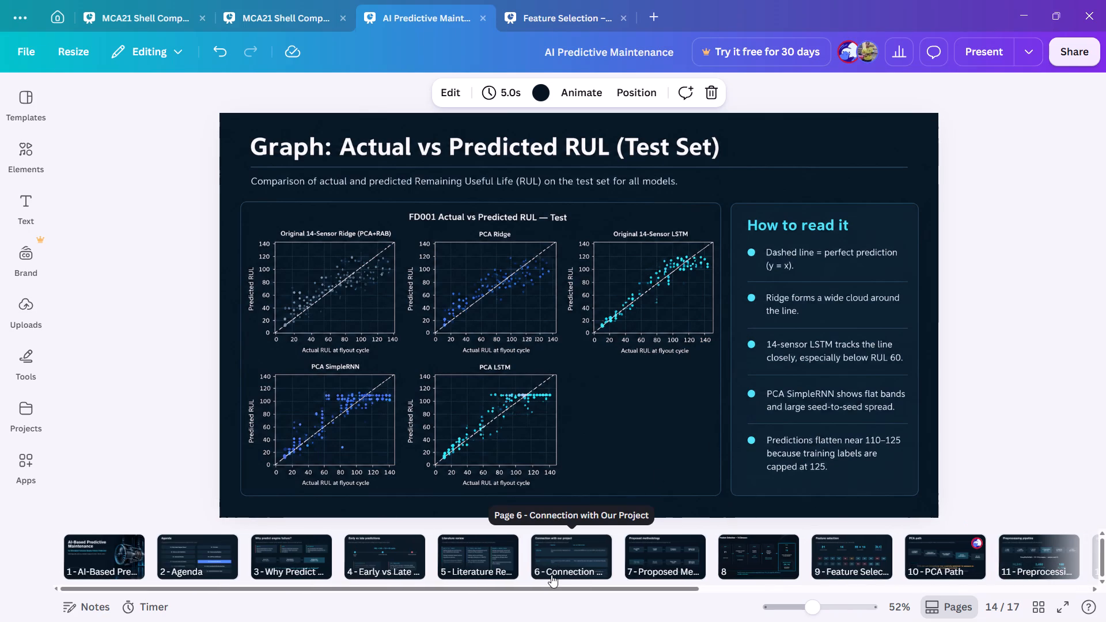
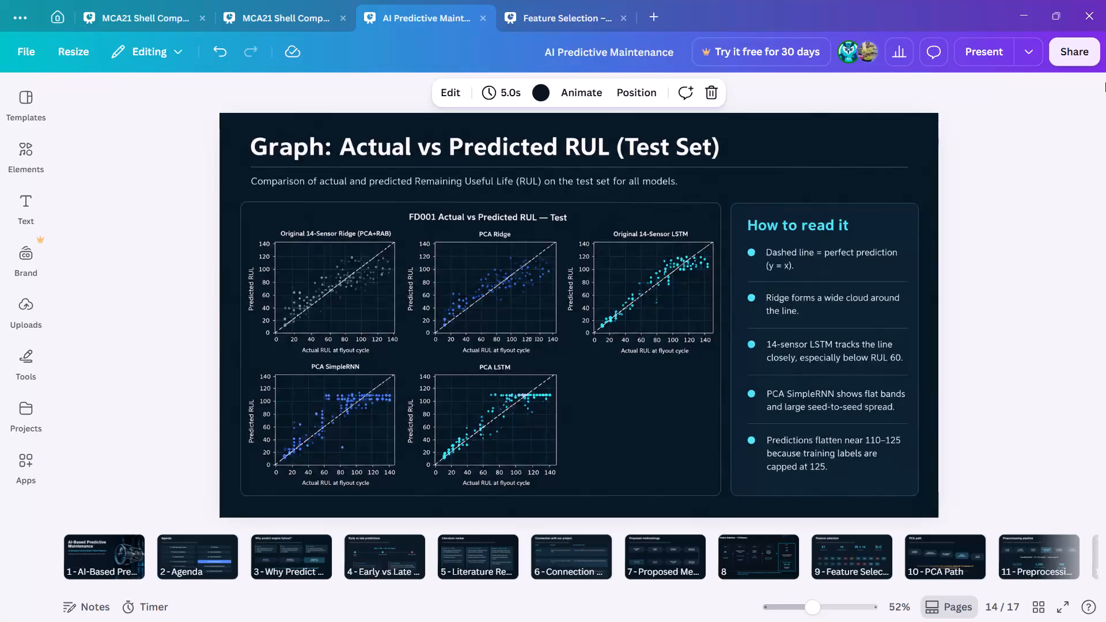
Switch to Lenovo Vantage and examine the gaming settings and the battery details in the Power device settings, then close the app.
{"action": "type", "text": "van"}
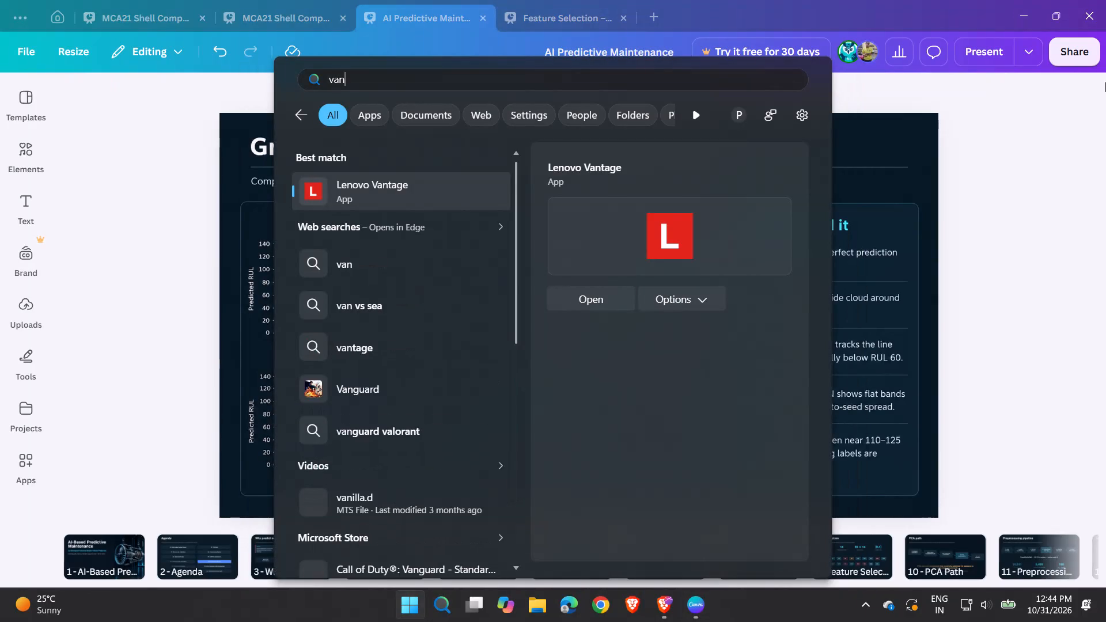
{"action": "key", "text": "Return"}
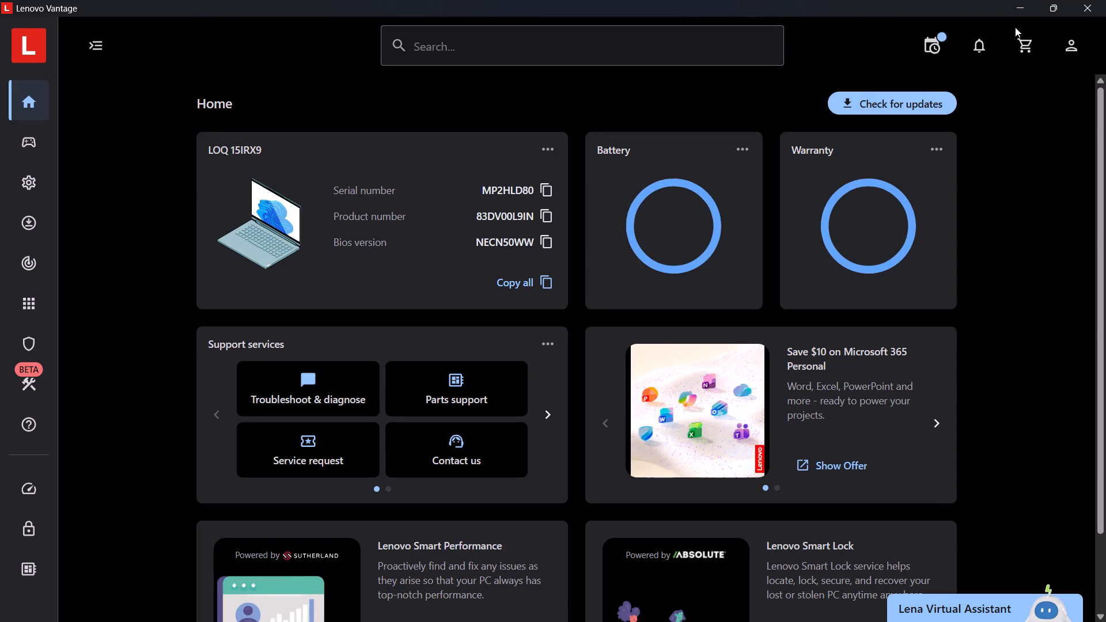
{"action": "left_click", "coordinate": [41, 145]}
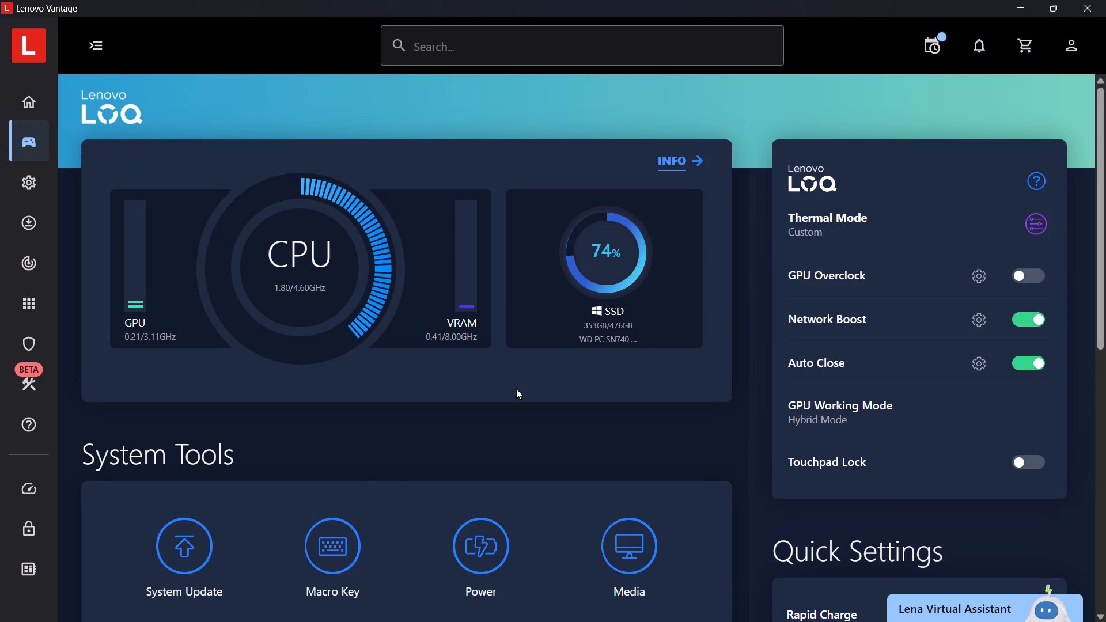
{"action": "left_click", "coordinate": [35, 179]}
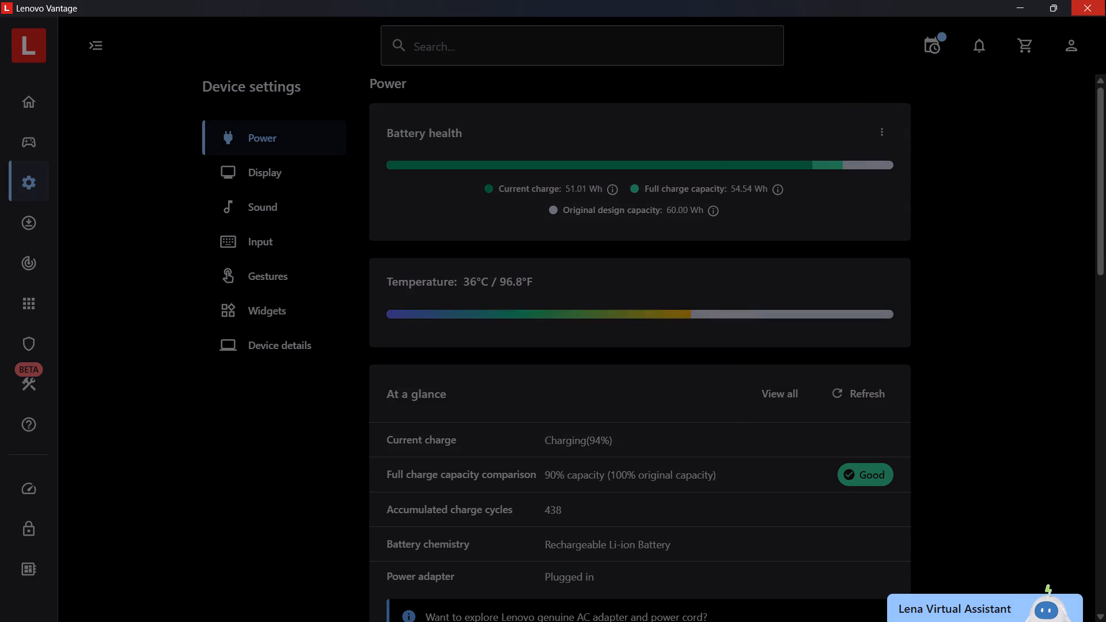
{"action": "left_click", "coordinate": [1105, 0]}
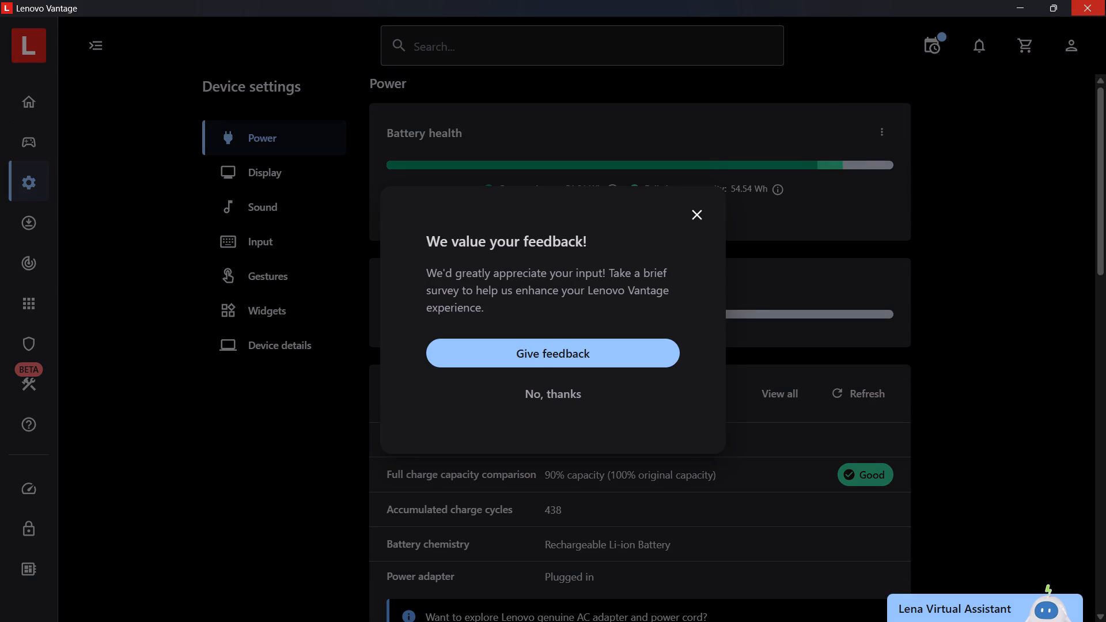
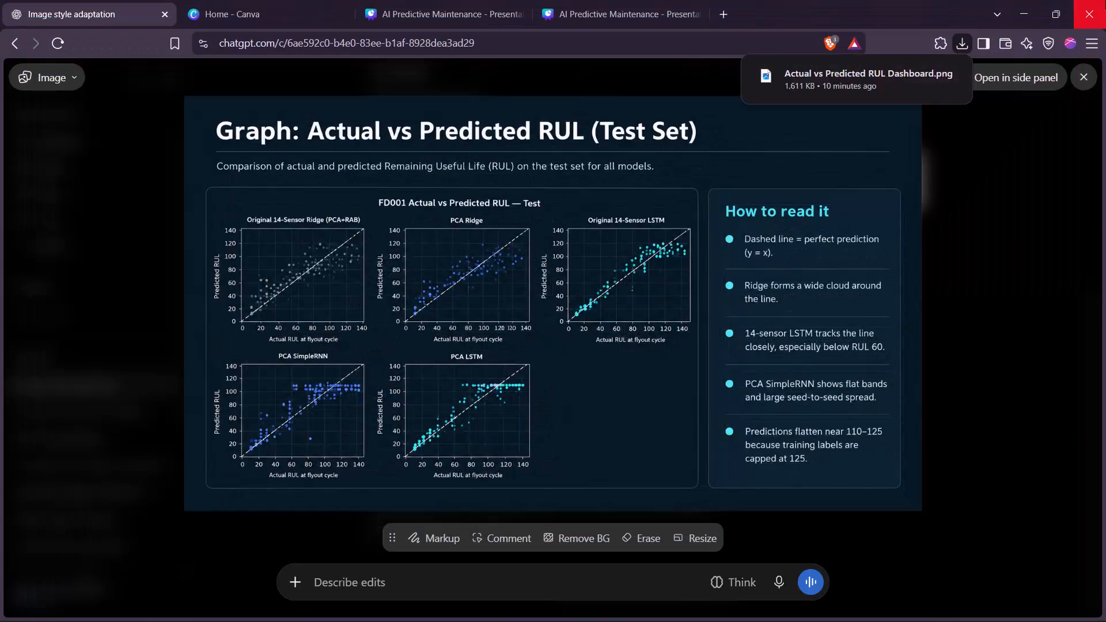
Close the browser window with the ChatGPT and Canva tabs and choose a Windows power option to end the laptop session.
{"action": "left_click", "coordinate": [1105, 0]}
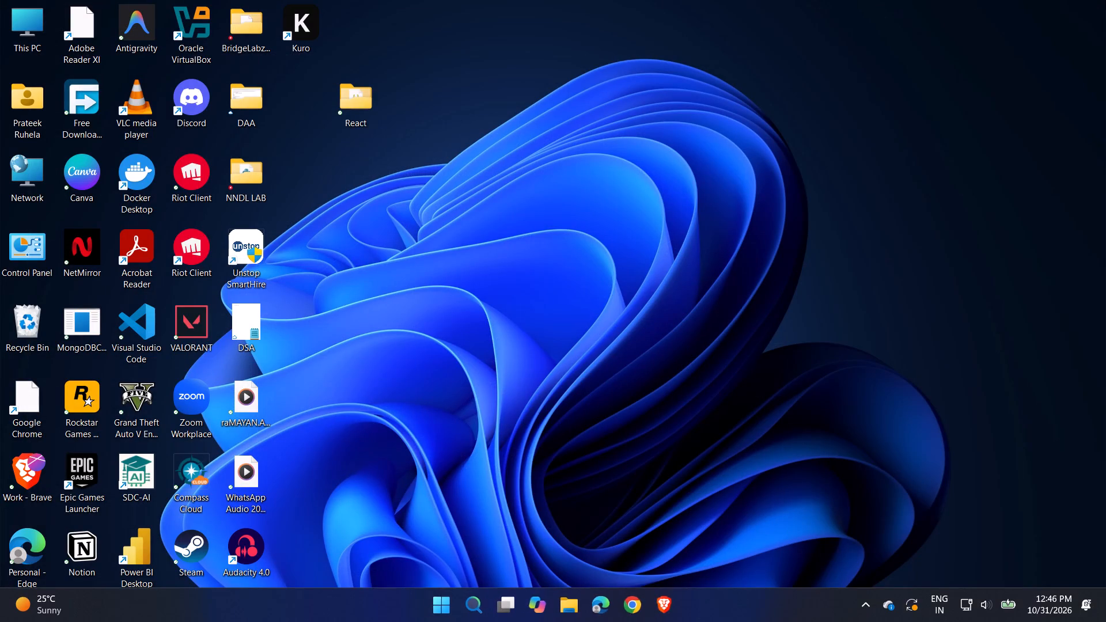
{"action": "left_click", "coordinate": [445, 620]}
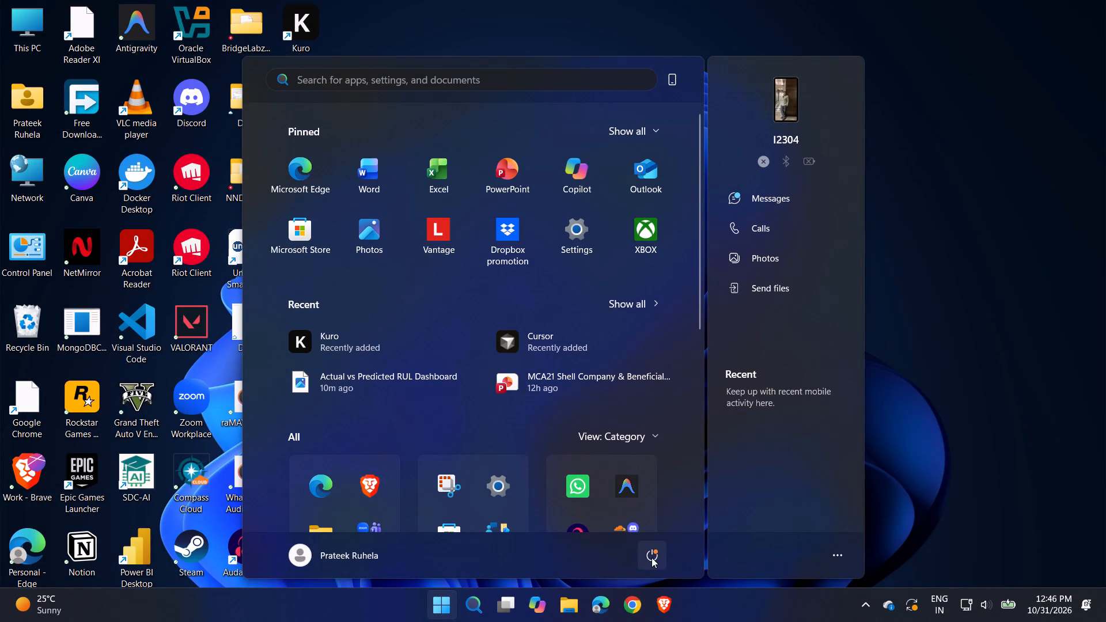
{"action": "left_click", "coordinate": [652, 557]}
{"action": "left_click", "coordinate": [620, 483]}
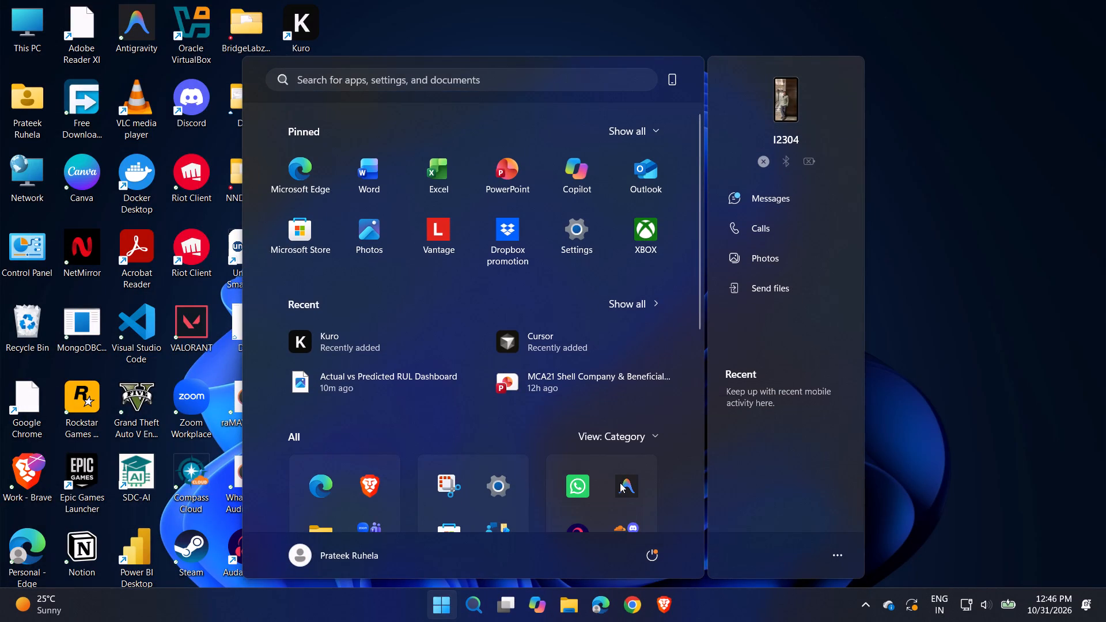